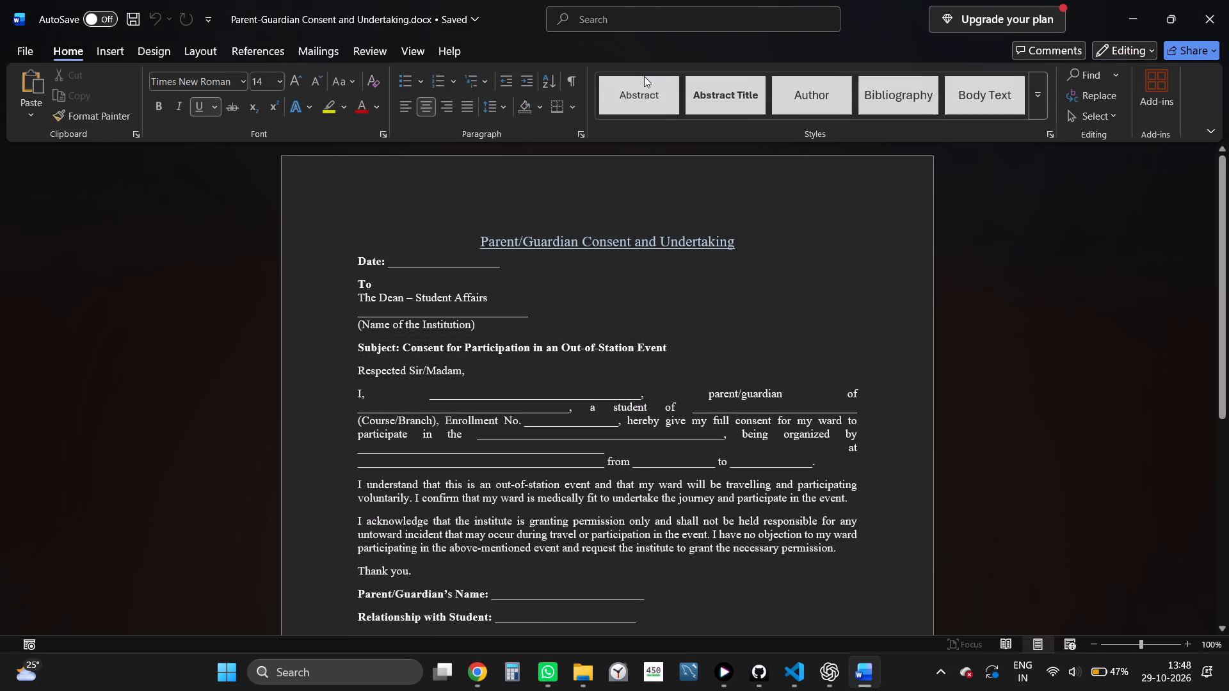
Replace the blank line after "Date:" with 29/10/2026.
click(510, 267)
key(BackSpace)
key(BackSpace)
key(BackSpace)
key(BackSpace)
key(BackSpace)
key(BackSpace)
key(BackSpace)
key(BackSpace)
key(BackSpace)
key(BackSpace)
key(BackSpace)
key(BackSpace)
key(BackSpace)
key(BackSpace)
key(BackSpace)
key(BackSpace)
key(BackSpace)
key(BackSpace)
key(BackSpace)
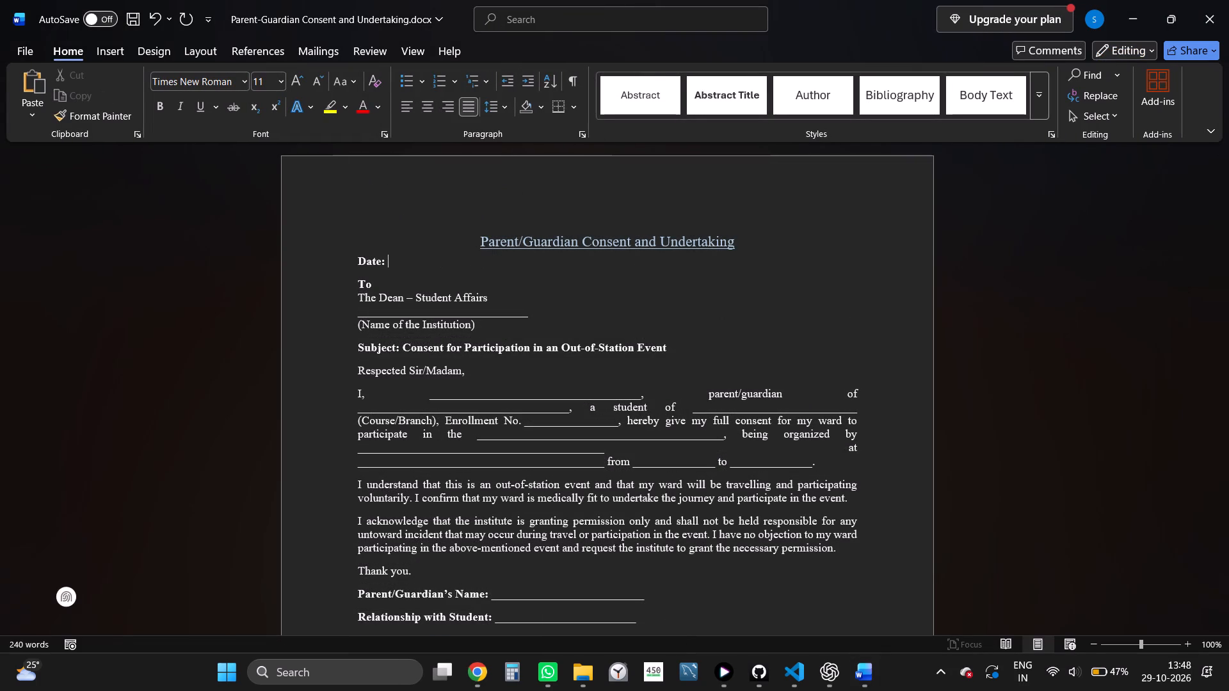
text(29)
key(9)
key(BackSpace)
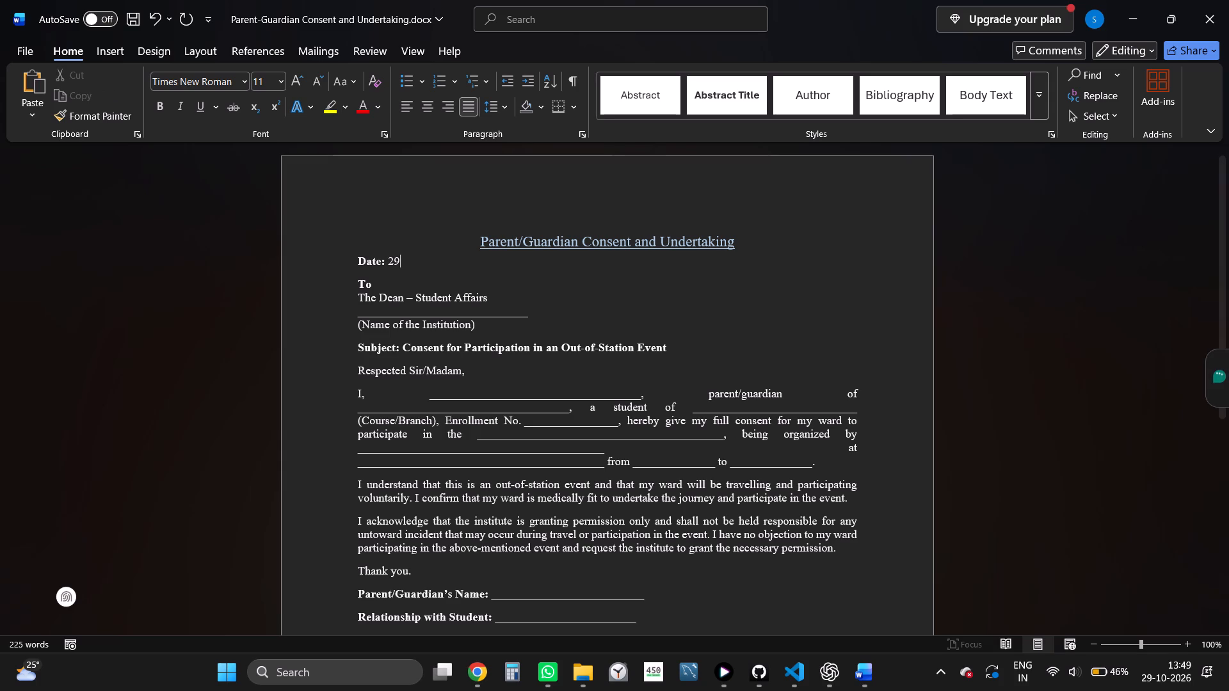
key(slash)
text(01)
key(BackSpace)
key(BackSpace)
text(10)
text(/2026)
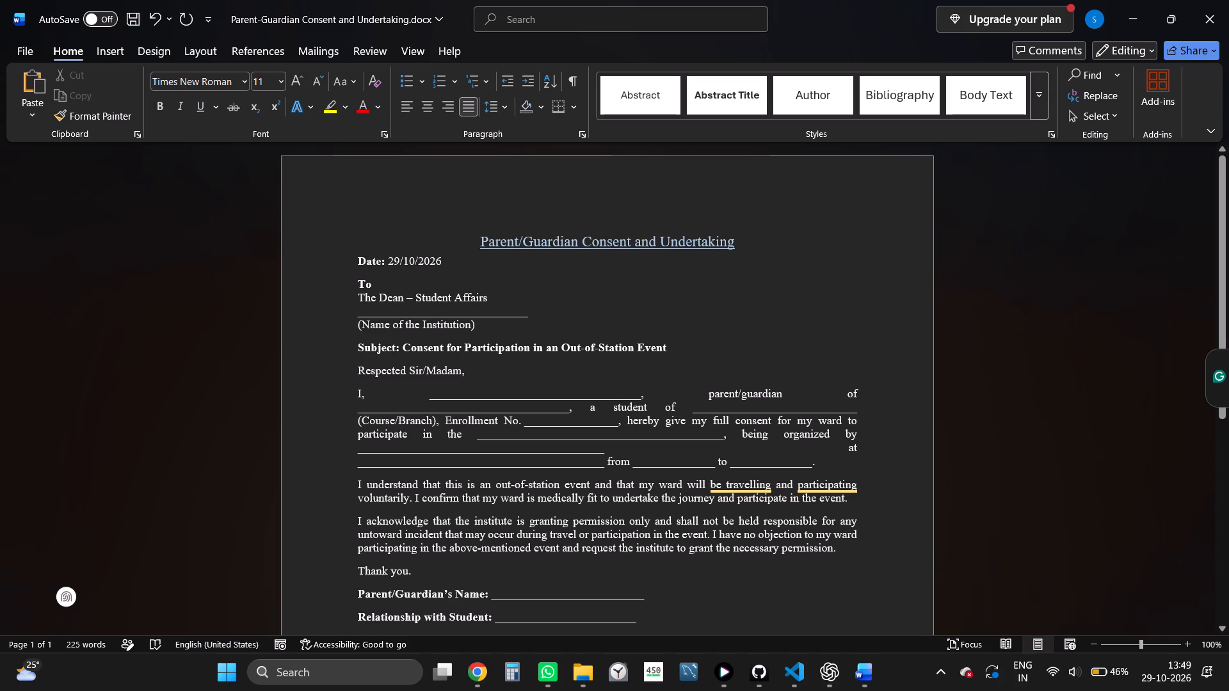
Replace the blank line under "The Dean – Student Affairs" with Pranveer Singh Institute of Technology.
drag(538, 314, 358, 328)
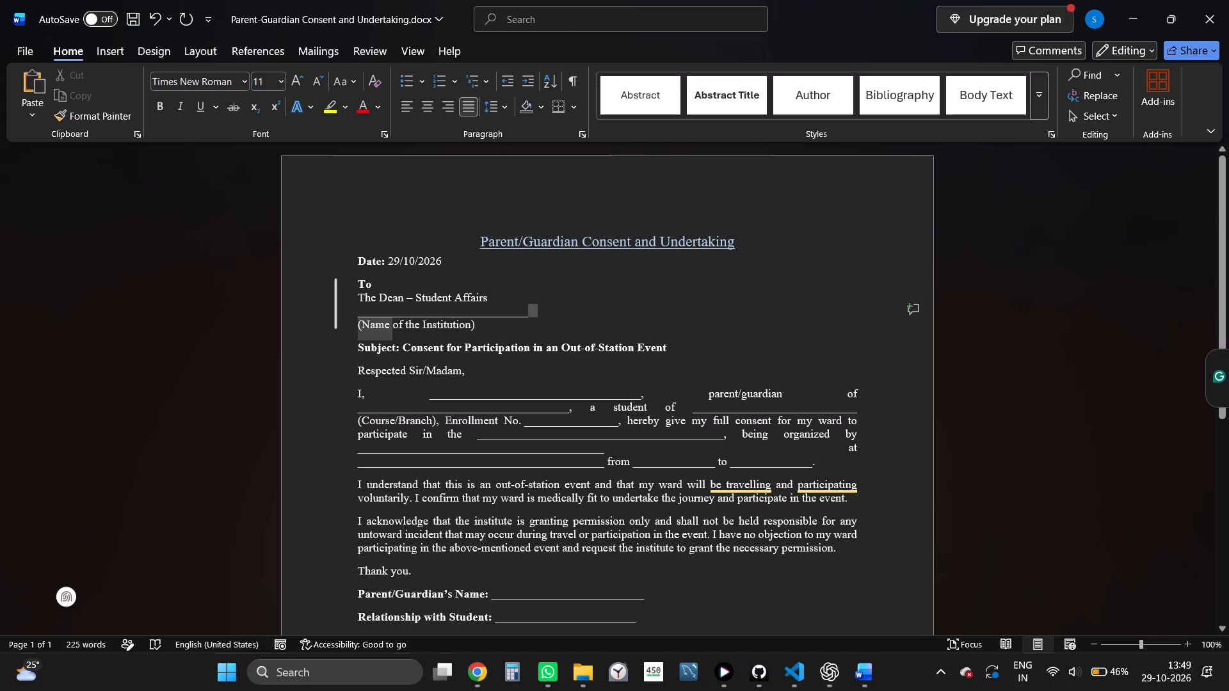
drag(358, 328, 354, 318)
drag(354, 318, 356, 312)
key(BackSpace)
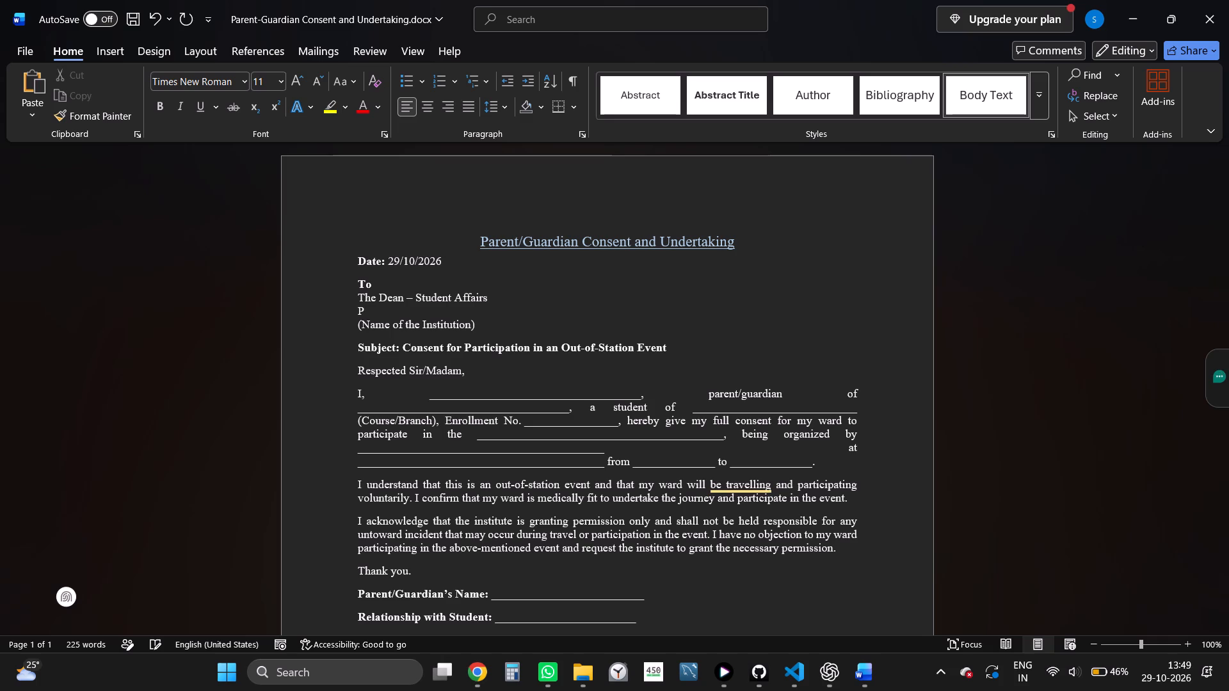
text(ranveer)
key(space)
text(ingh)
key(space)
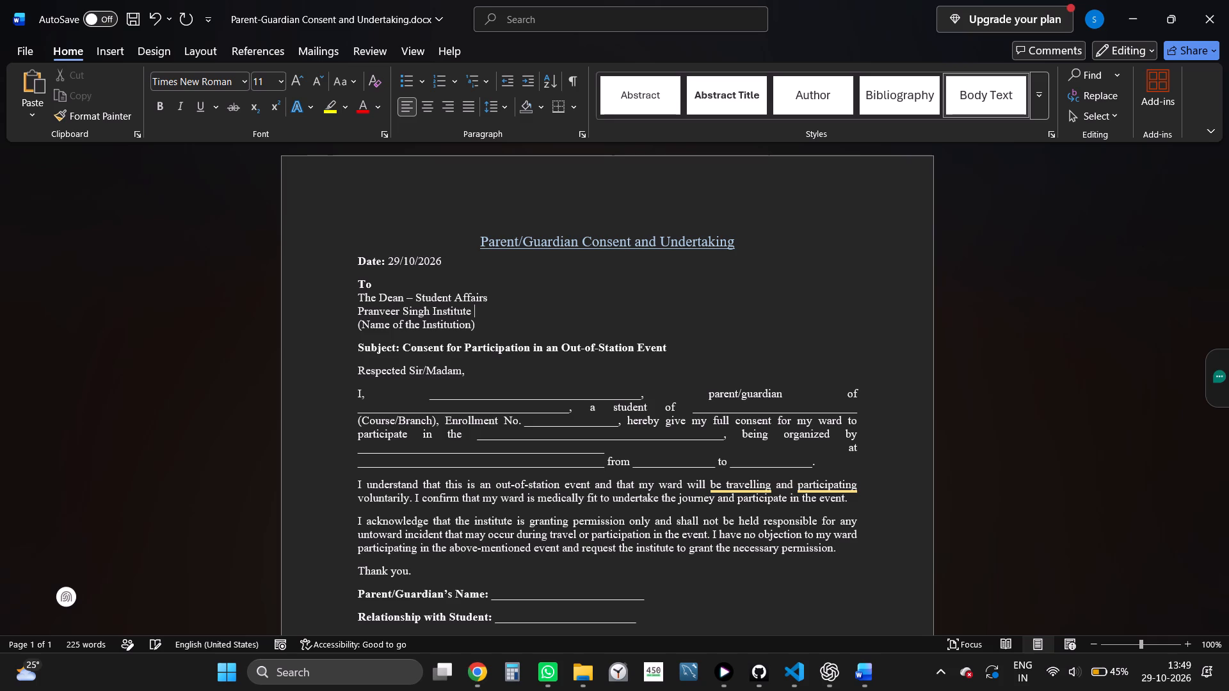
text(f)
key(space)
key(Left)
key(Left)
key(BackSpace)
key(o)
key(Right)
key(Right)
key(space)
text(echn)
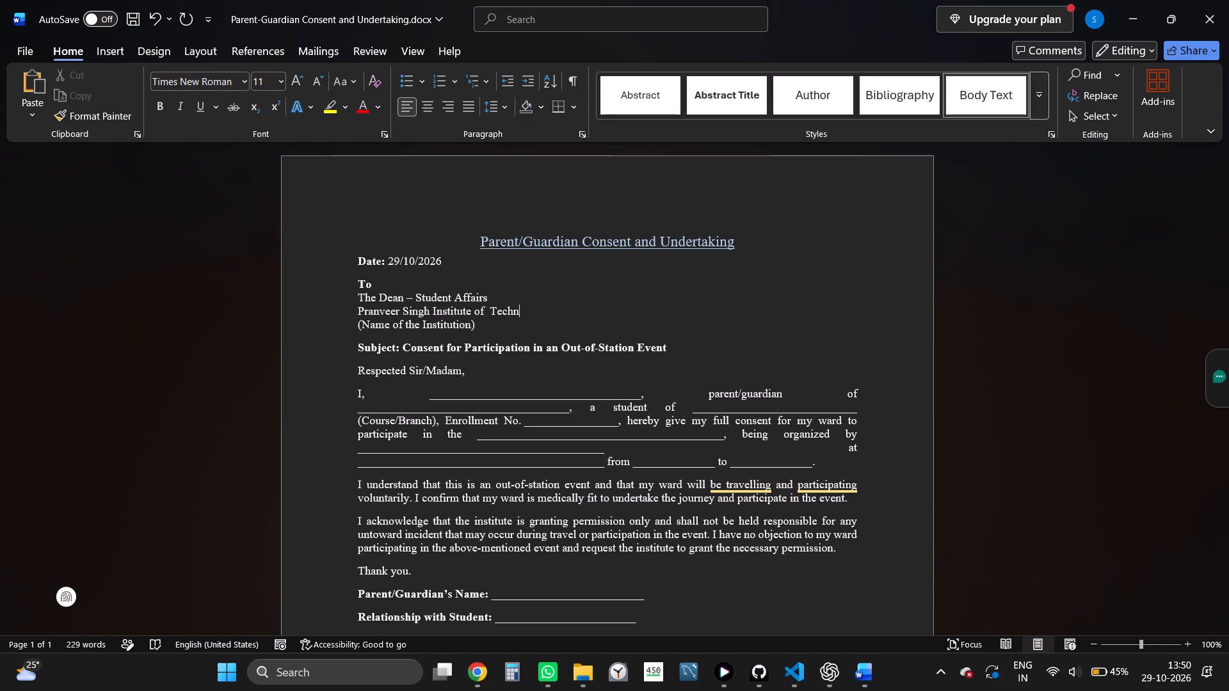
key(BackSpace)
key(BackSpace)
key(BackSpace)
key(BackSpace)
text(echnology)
Delete the "(Name of the Institution)" placeholder line below the institute's name.
click(494, 319)
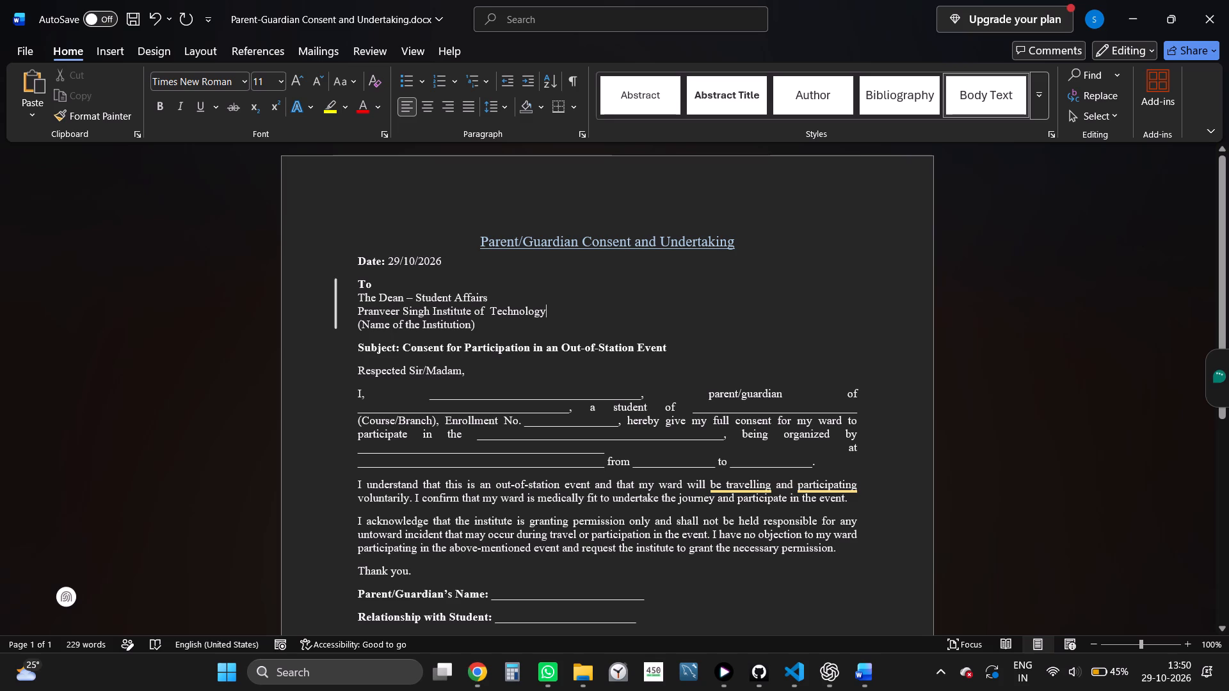
drag(492, 321, 556, 299)
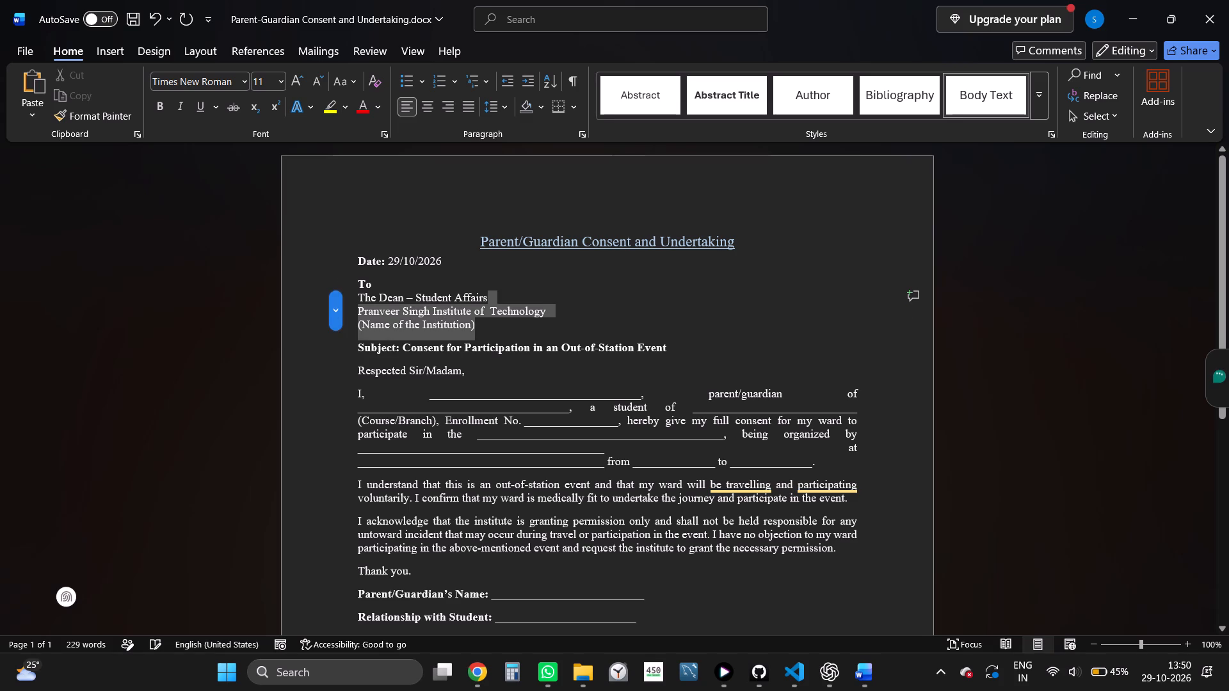
drag(556, 299, 554, 309)
key(BackSpace)
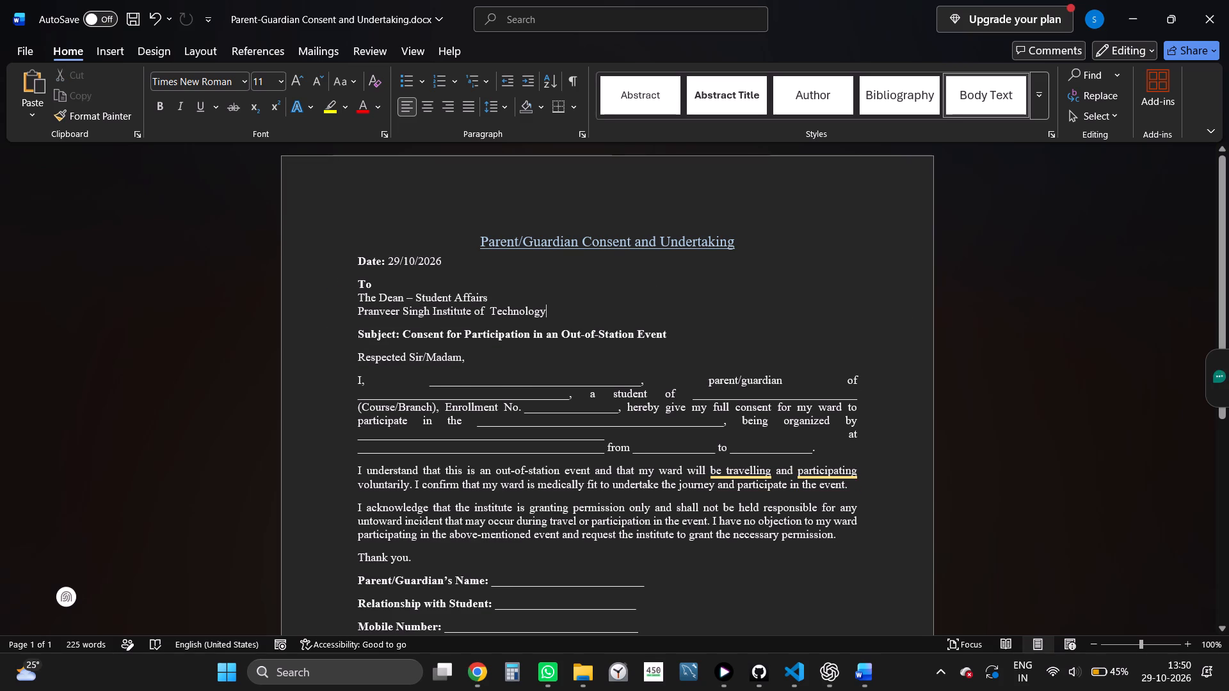
Replace the blank after "I," in the consent paragraph with the parent's name.
click(641, 383)
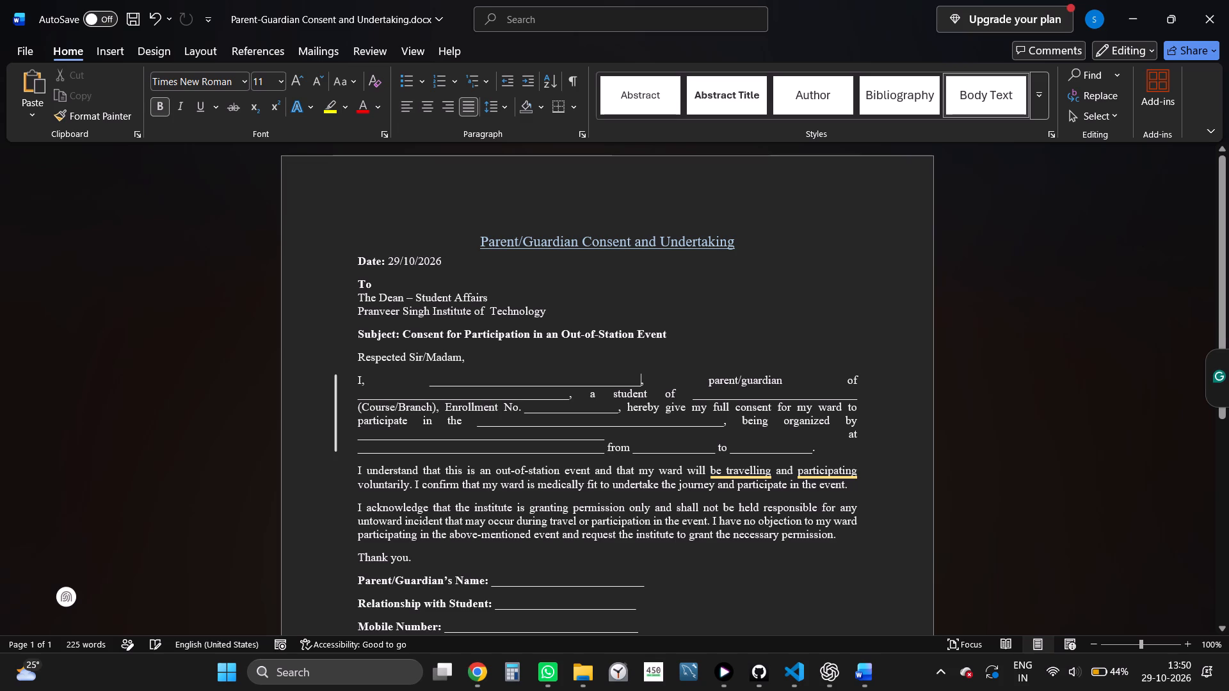
drag(641, 383, 415, 377)
key(BackSpace)
key(BackSpace)
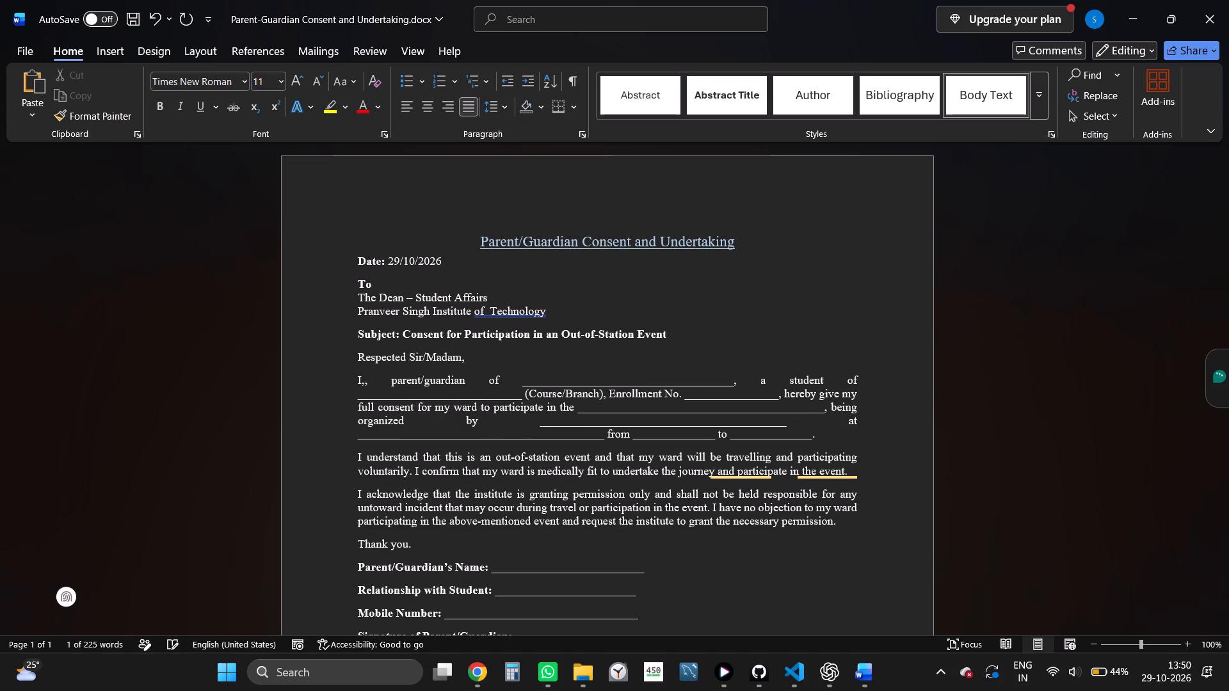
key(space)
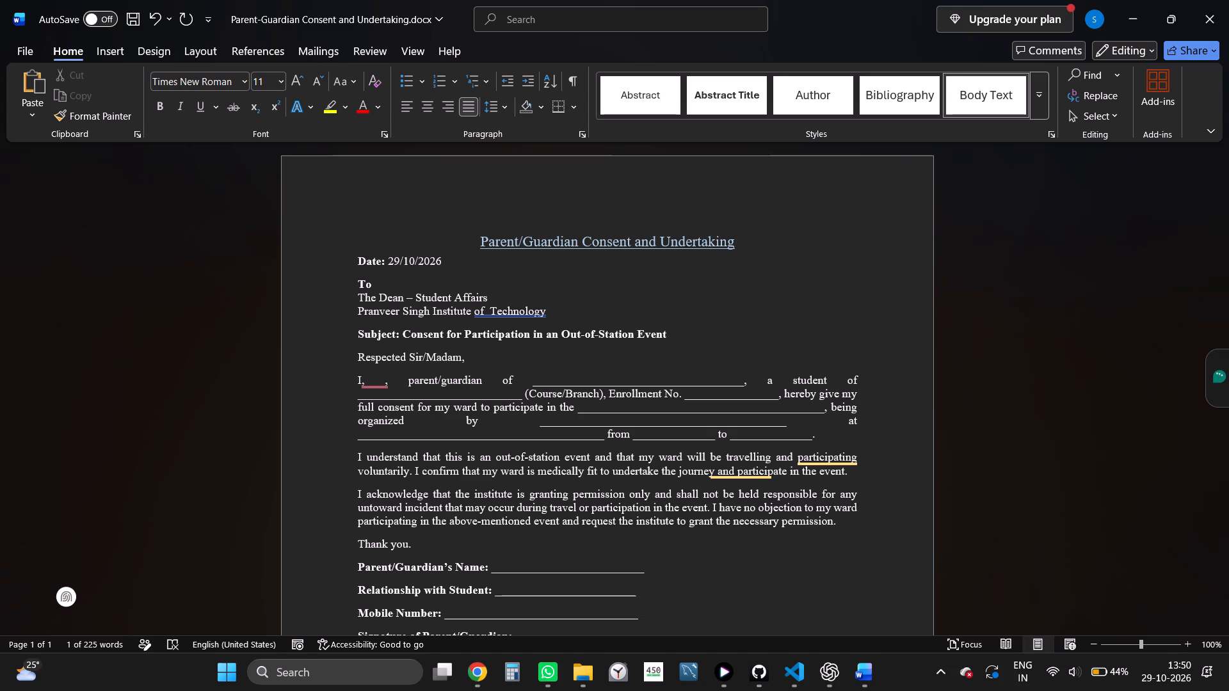
key(BackSpace)
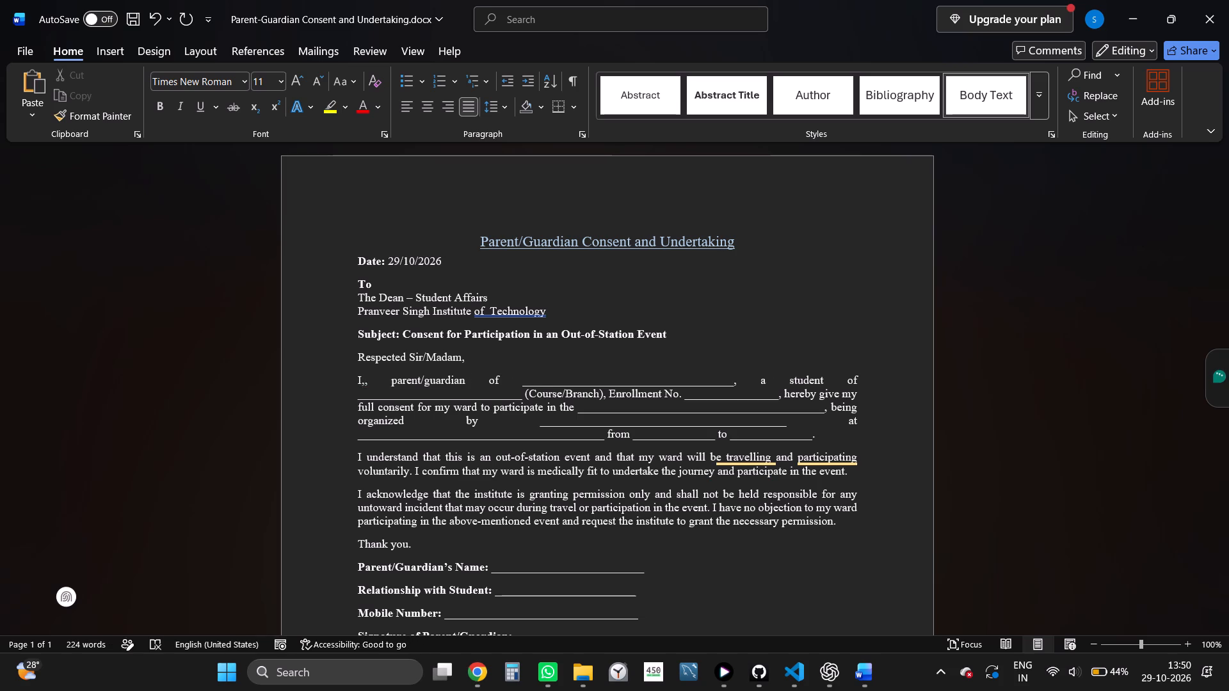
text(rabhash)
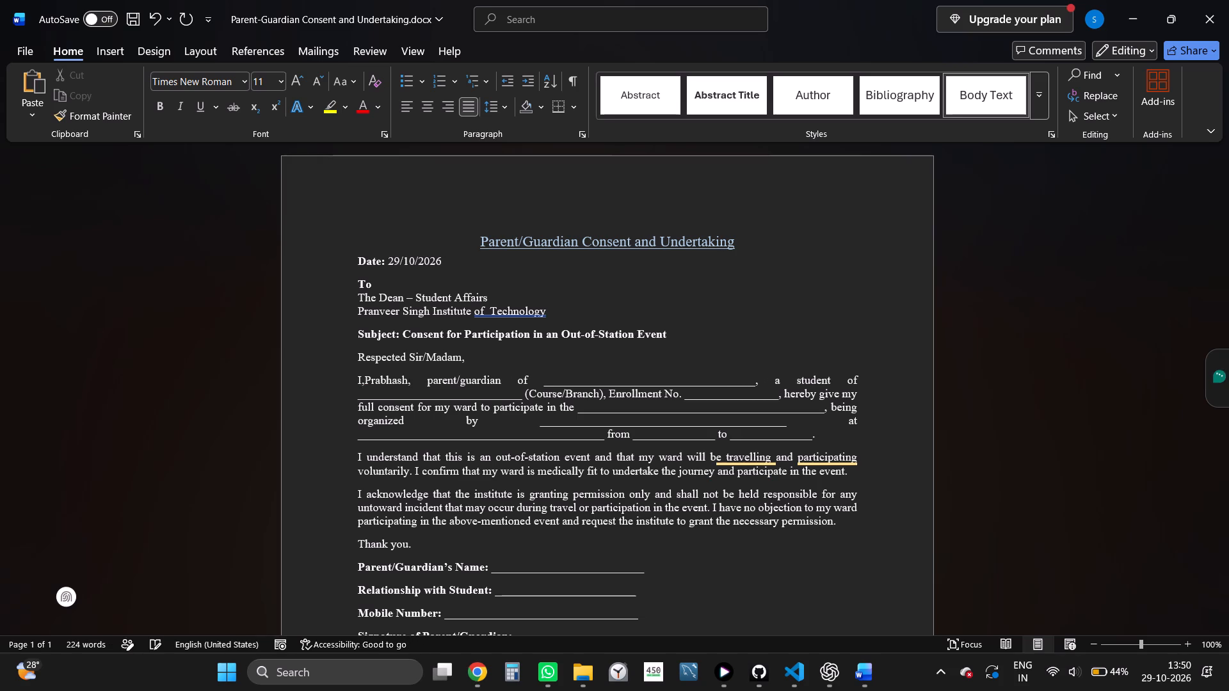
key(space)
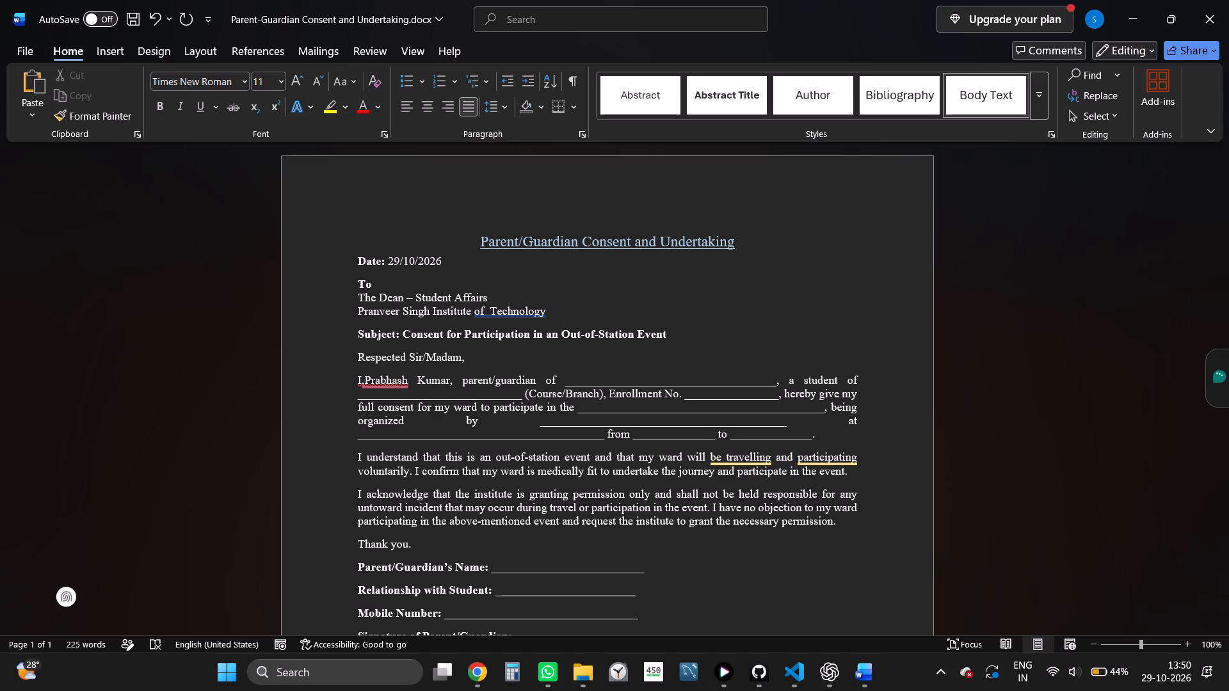
Insert a space between "I," and the parent's name in the consent paragraph.
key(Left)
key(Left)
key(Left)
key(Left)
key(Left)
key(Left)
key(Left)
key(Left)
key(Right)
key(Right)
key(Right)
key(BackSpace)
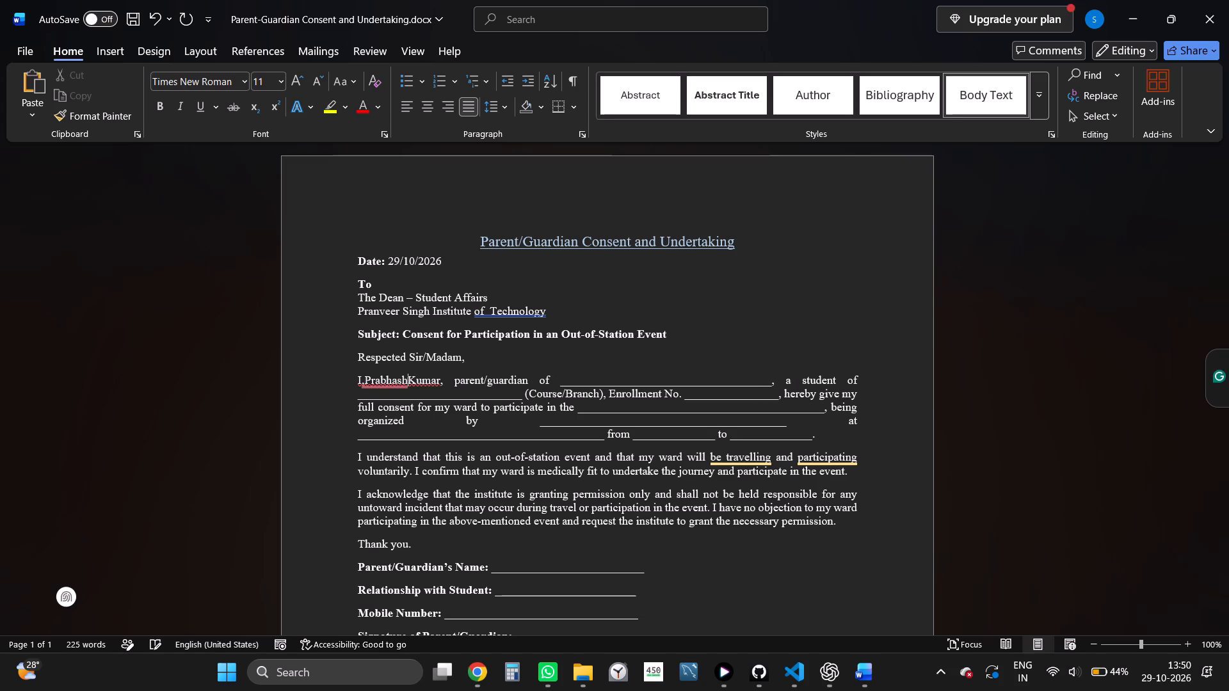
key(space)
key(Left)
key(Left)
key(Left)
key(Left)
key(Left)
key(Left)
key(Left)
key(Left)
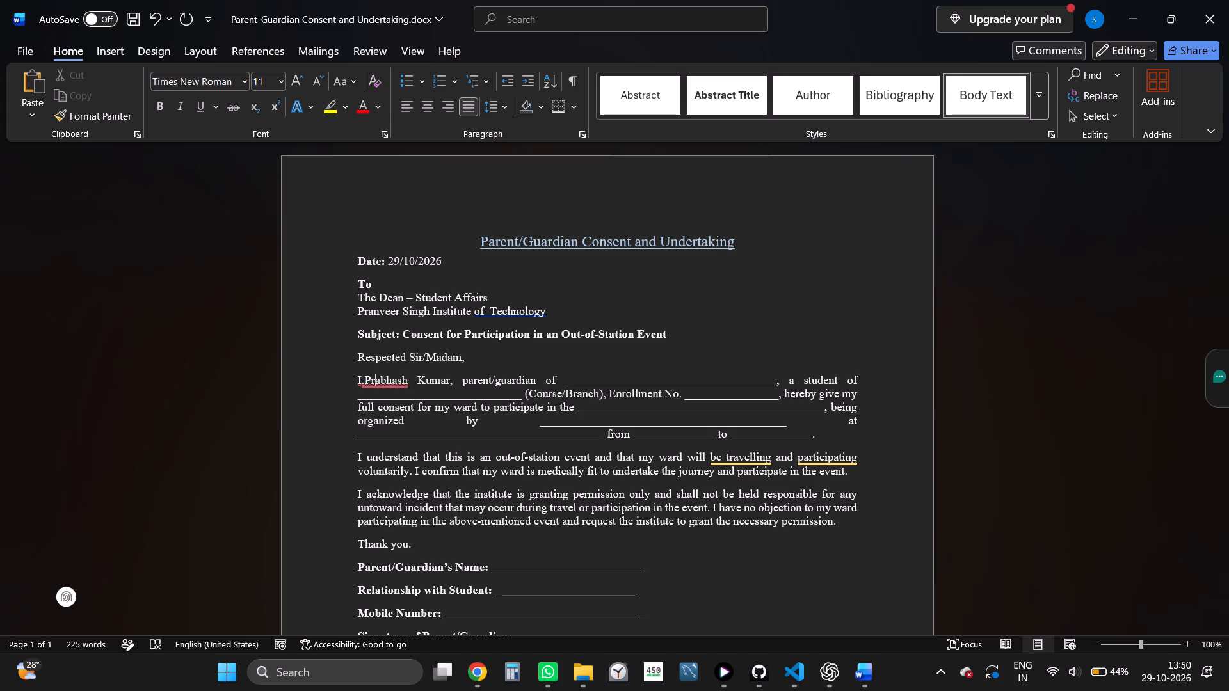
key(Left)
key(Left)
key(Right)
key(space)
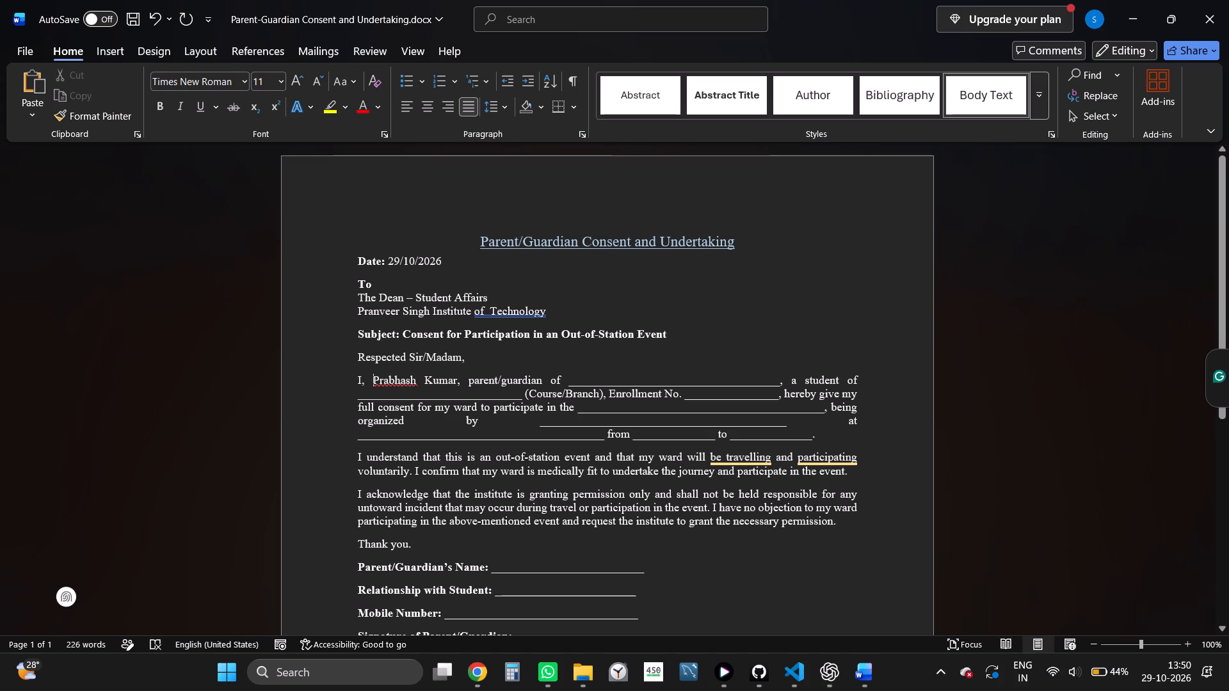
Replace the blank after "parent/guardian of" with the student's full name.
drag(780, 386, 605, 381)
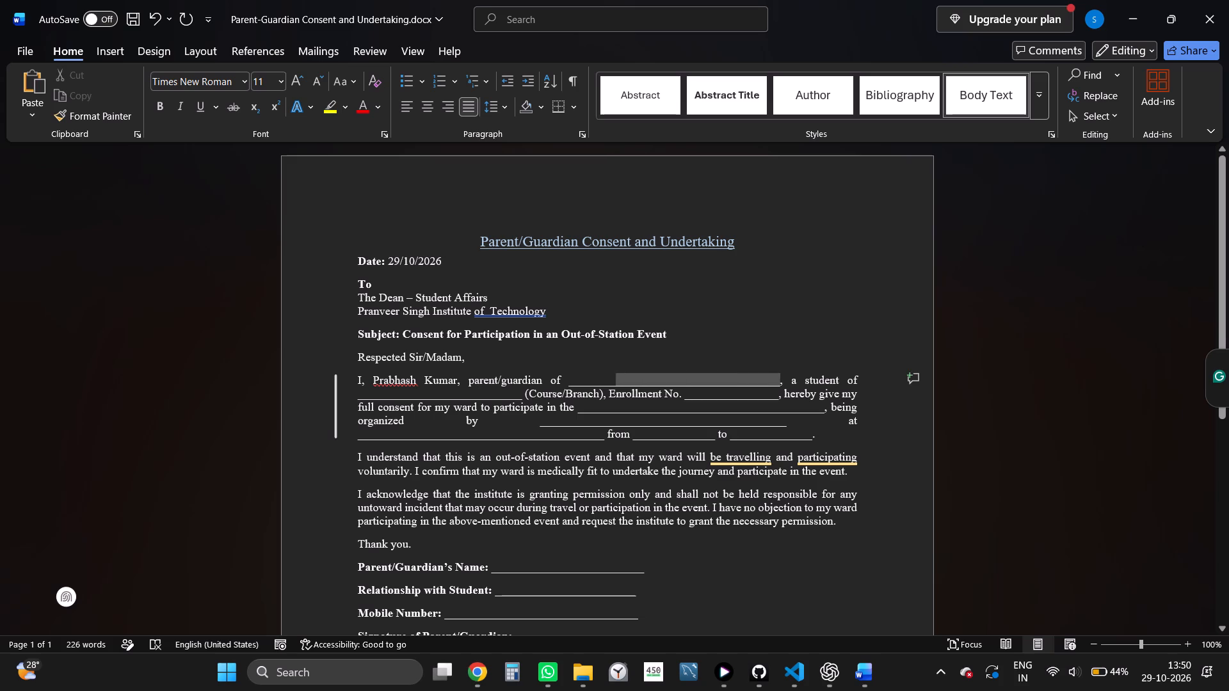
drag(605, 381, 565, 381)
key(BackSpace)
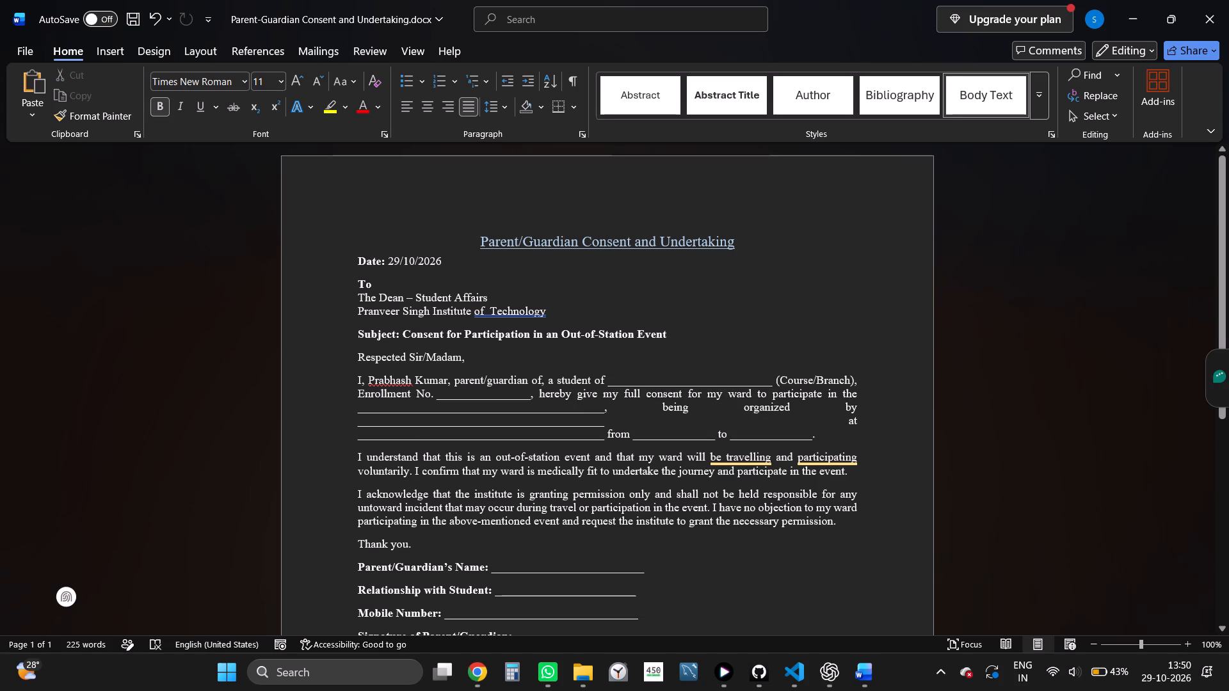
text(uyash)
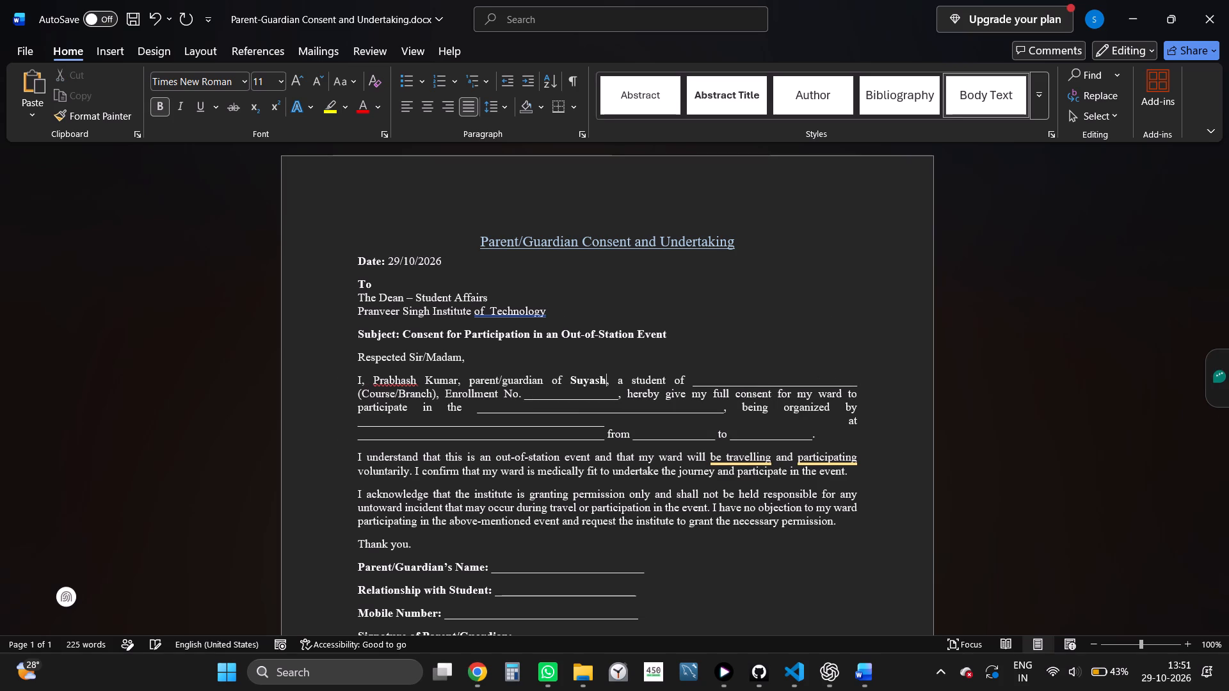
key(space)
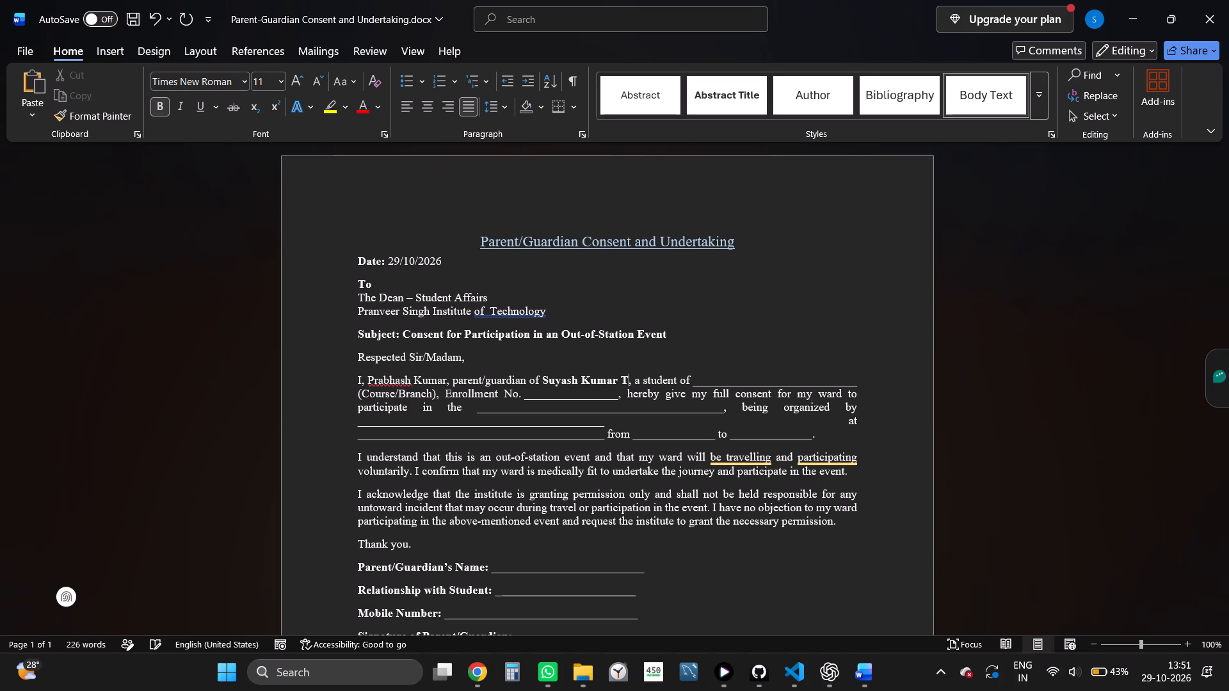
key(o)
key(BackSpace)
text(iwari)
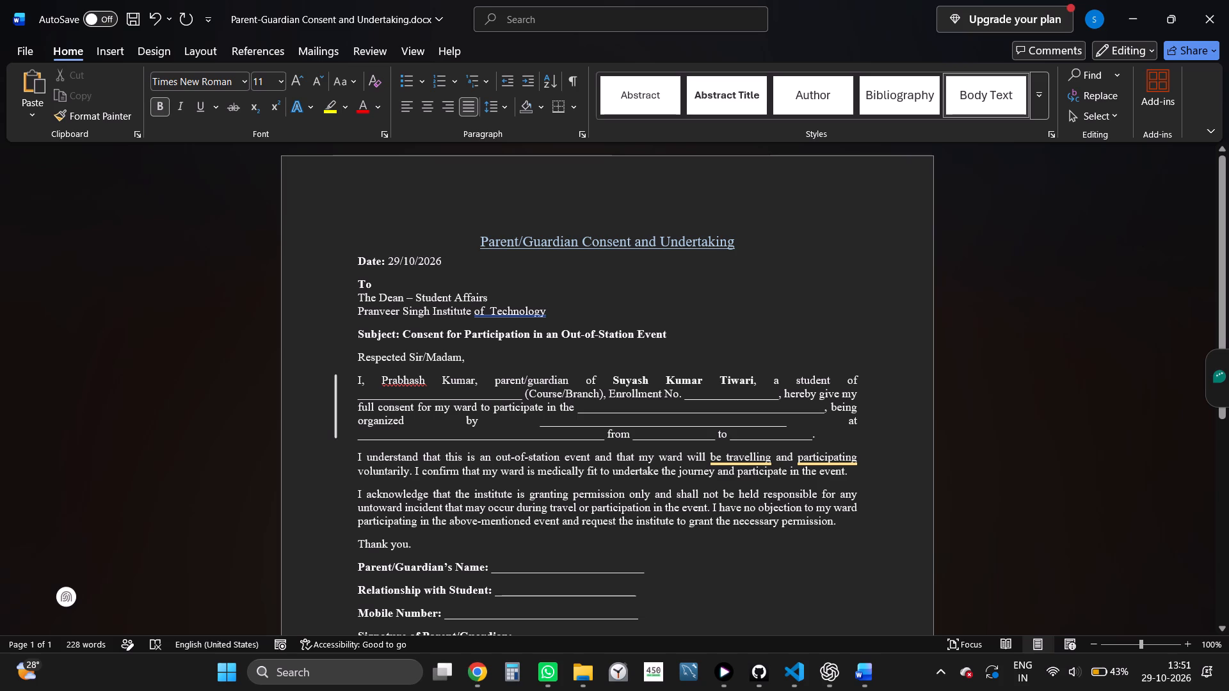
Enter "B.Tech CSE" as the course and branch after "a student of" in the consent paragraph.
click(358, 395)
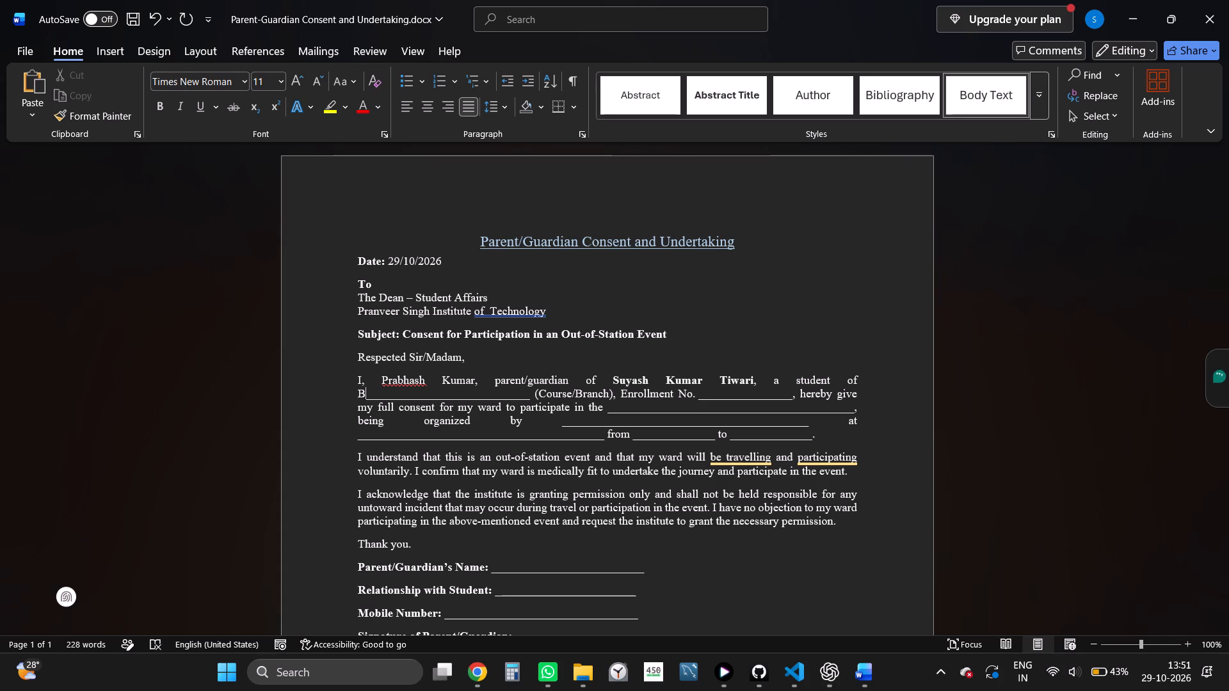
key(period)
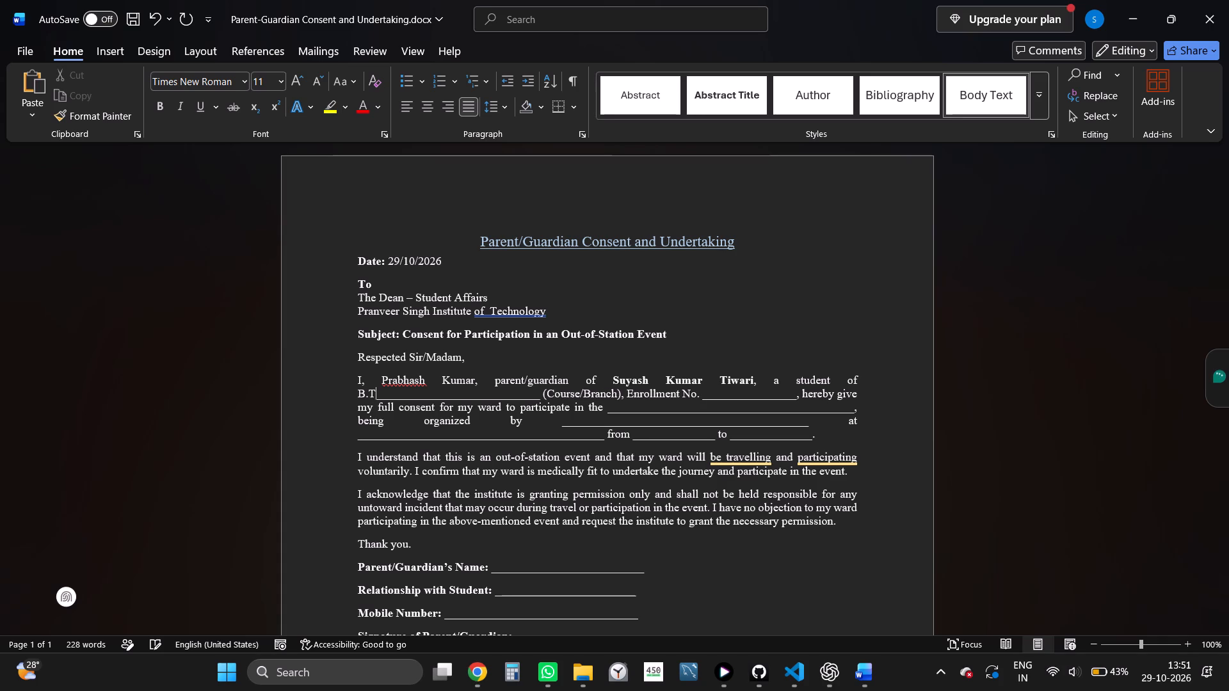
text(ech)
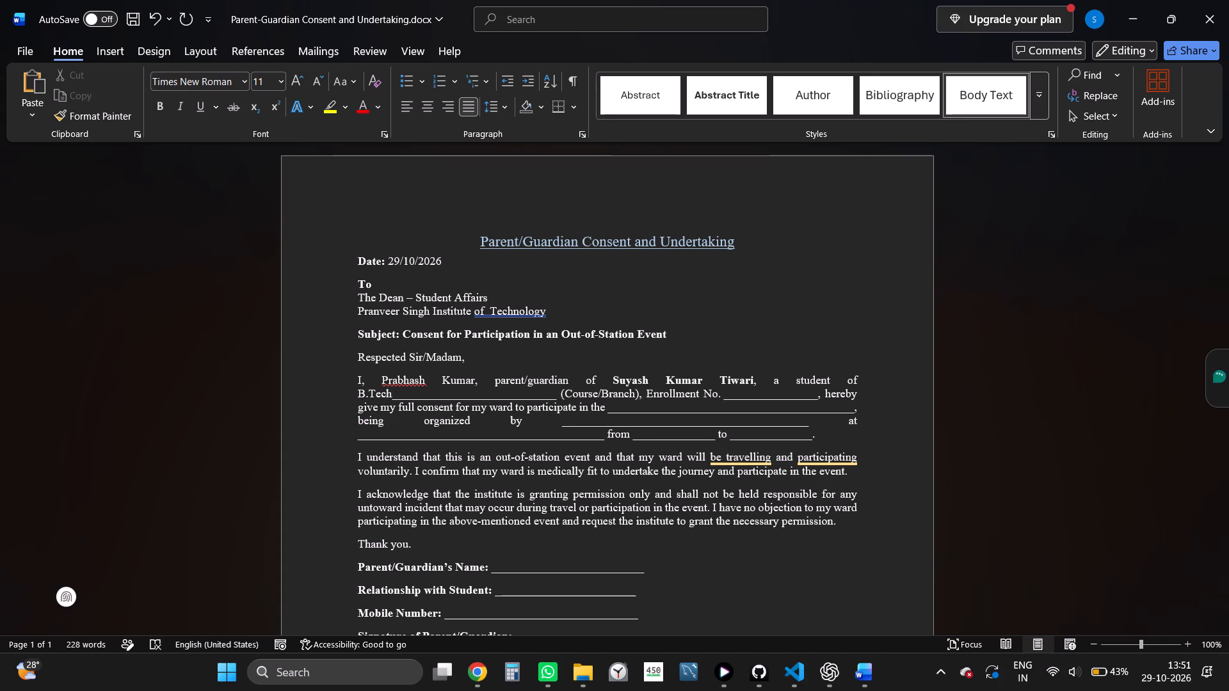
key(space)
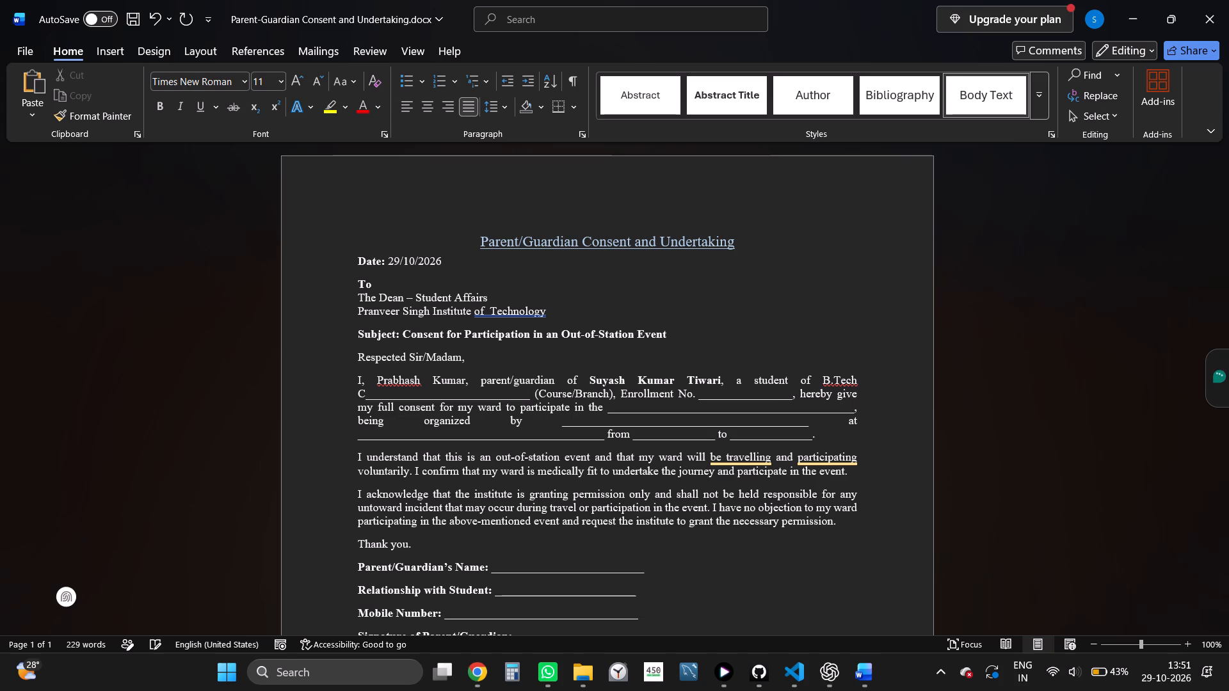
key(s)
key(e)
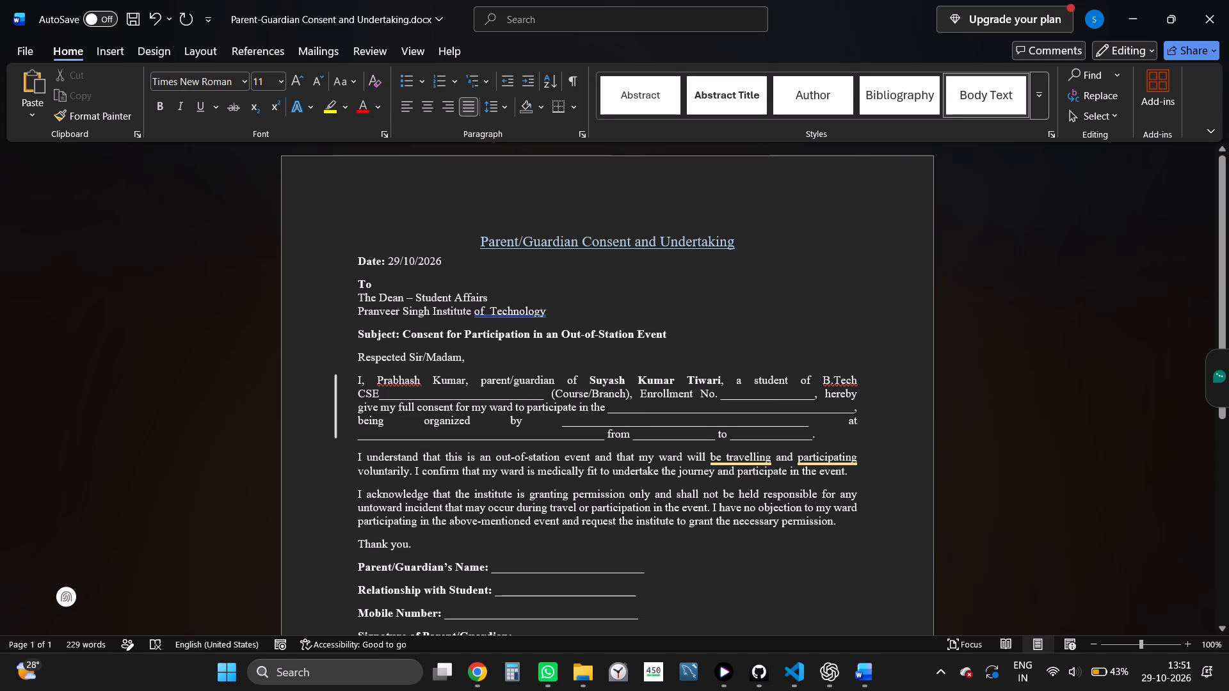
Delete the leftover blank line and the "(Course/Branch)" placeholder after "B.Tech CSE", keeping the comma before "Enrollment No.".
drag(629, 394, 588, 396)
drag(588, 396, 508, 387)
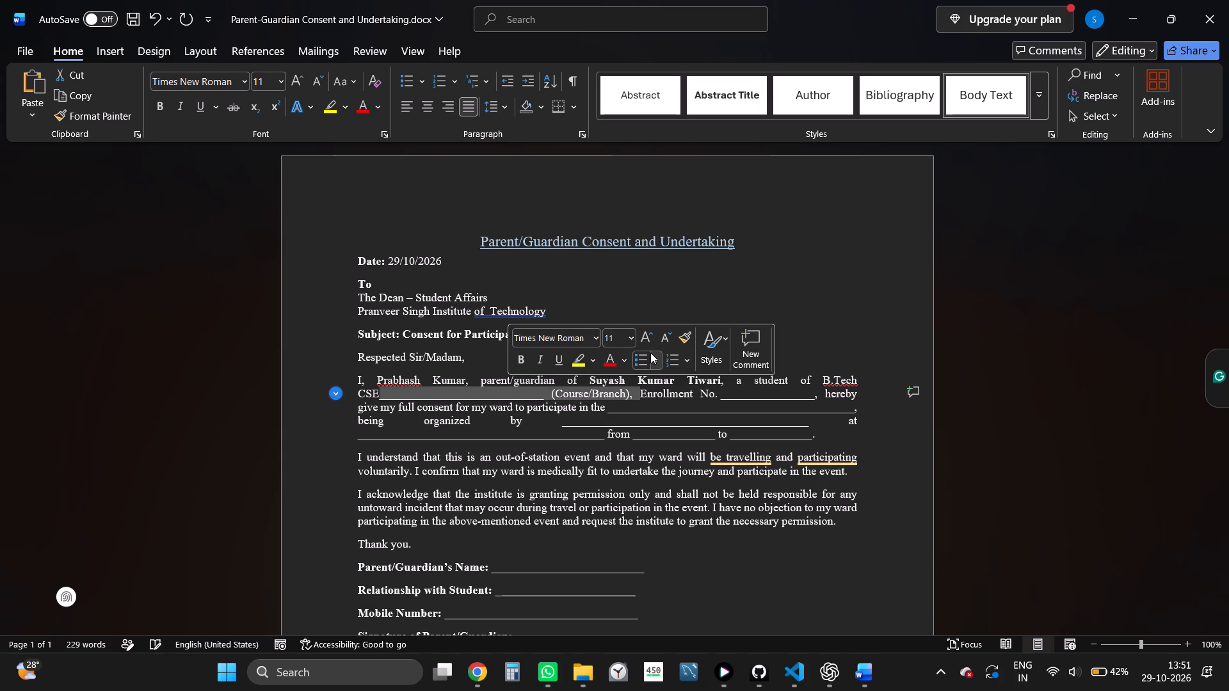
click(632, 393)
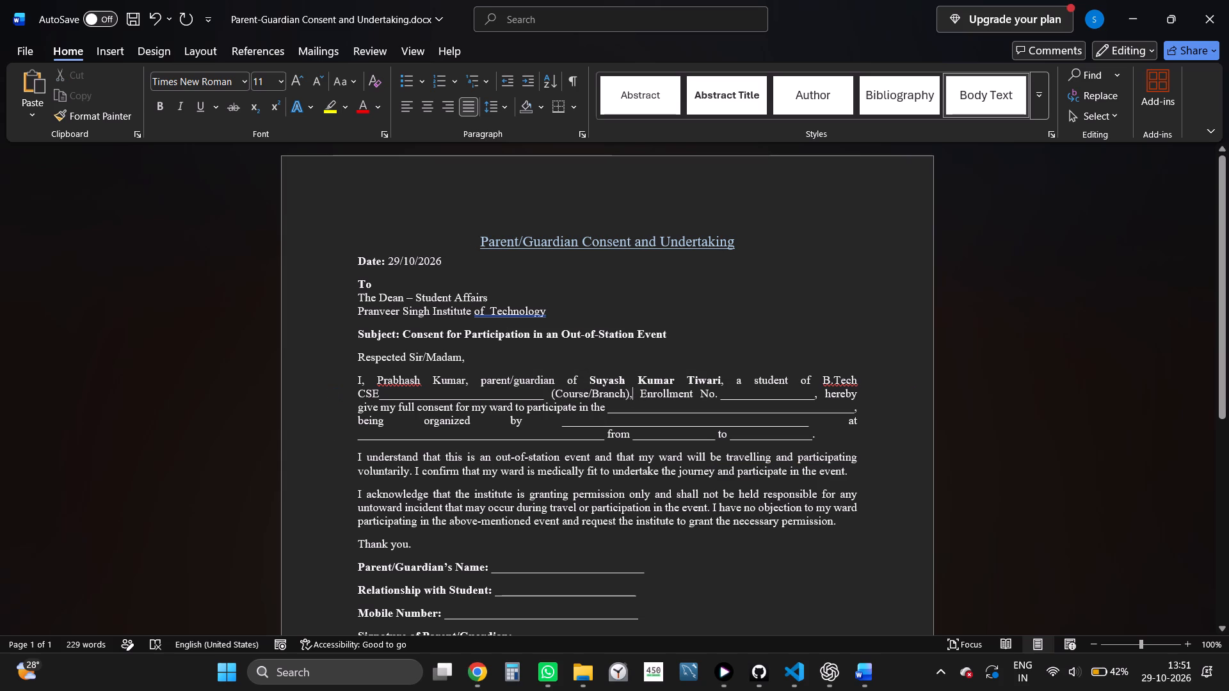
key(Down)
key(Up)
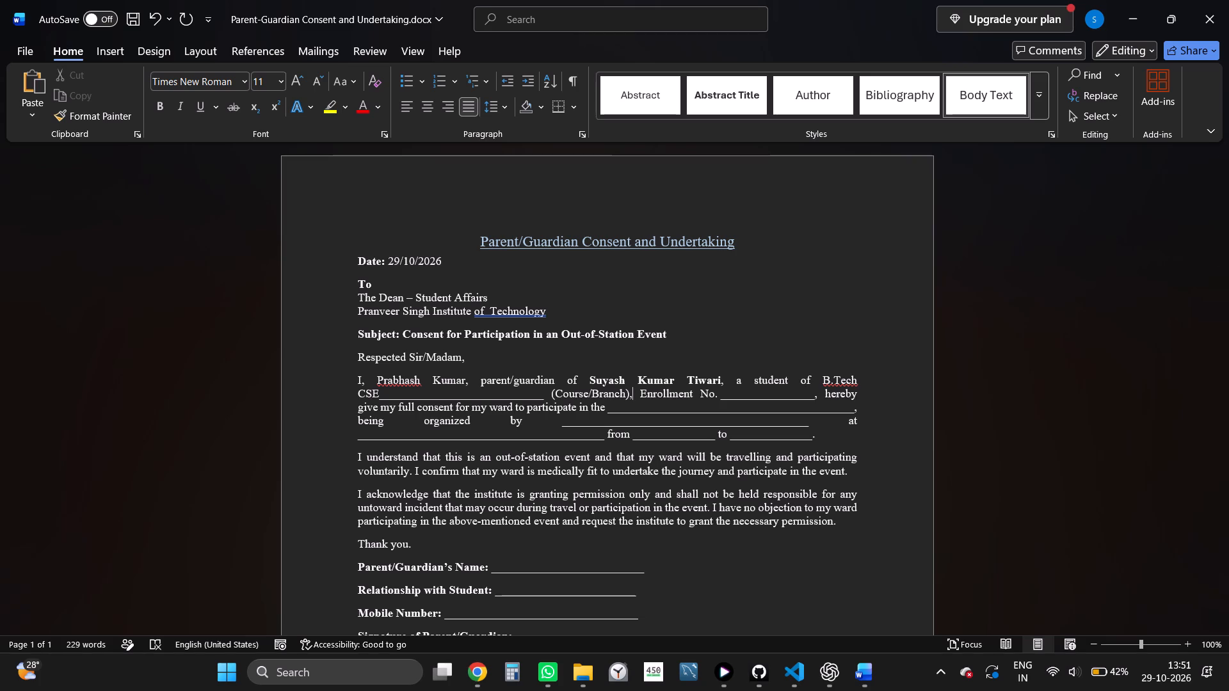
key(Left)
key(BackSpace)
key(BackSpace)
key(BackSpace)
key(BackSpace)
key(BackSpace)
key(BackSpace)
key(BackSpace)
key(BackSpace)
key(BackSpace)
key(BackSpace)
key(BackSpace)
key(BackSpace)
key(BackSpace)
key(BackSpace)
key(BackSpace)
key(BackSpace)
key(BackSpace)
key(BackSpace)
key(BackSpace)
key(BackSpace)
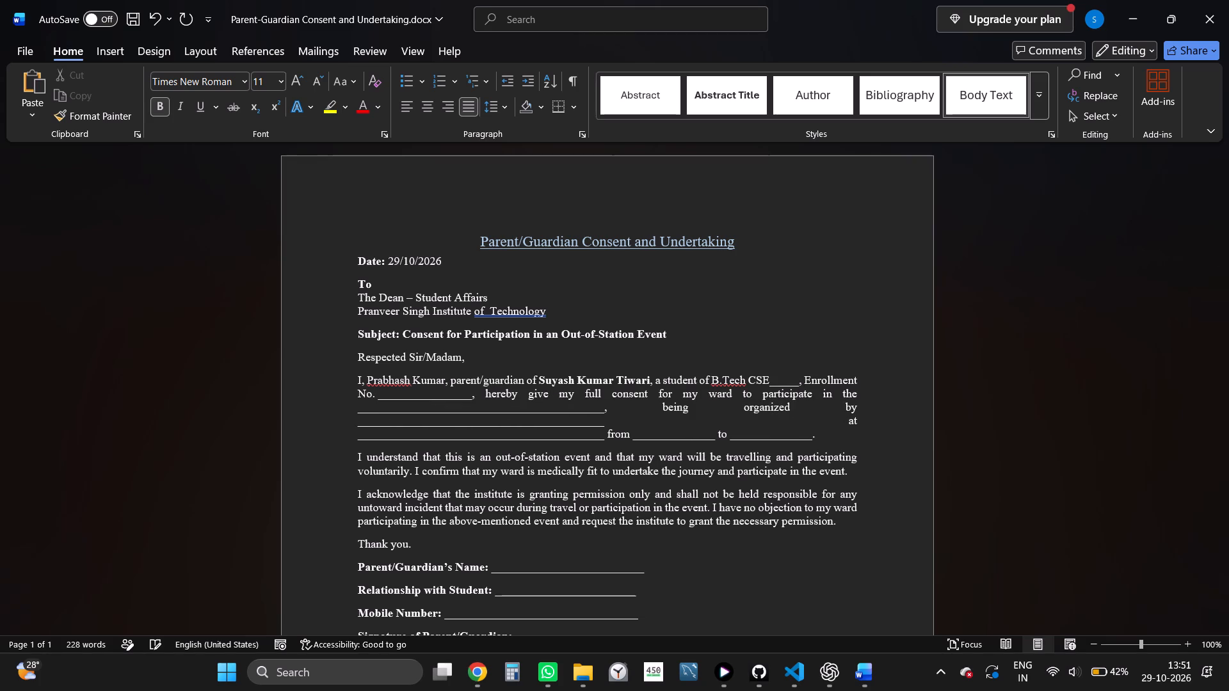
key(BackSpace)
key(BackSpace)
key(BackSpace)
key(BackSpace)
key(BackSpace)
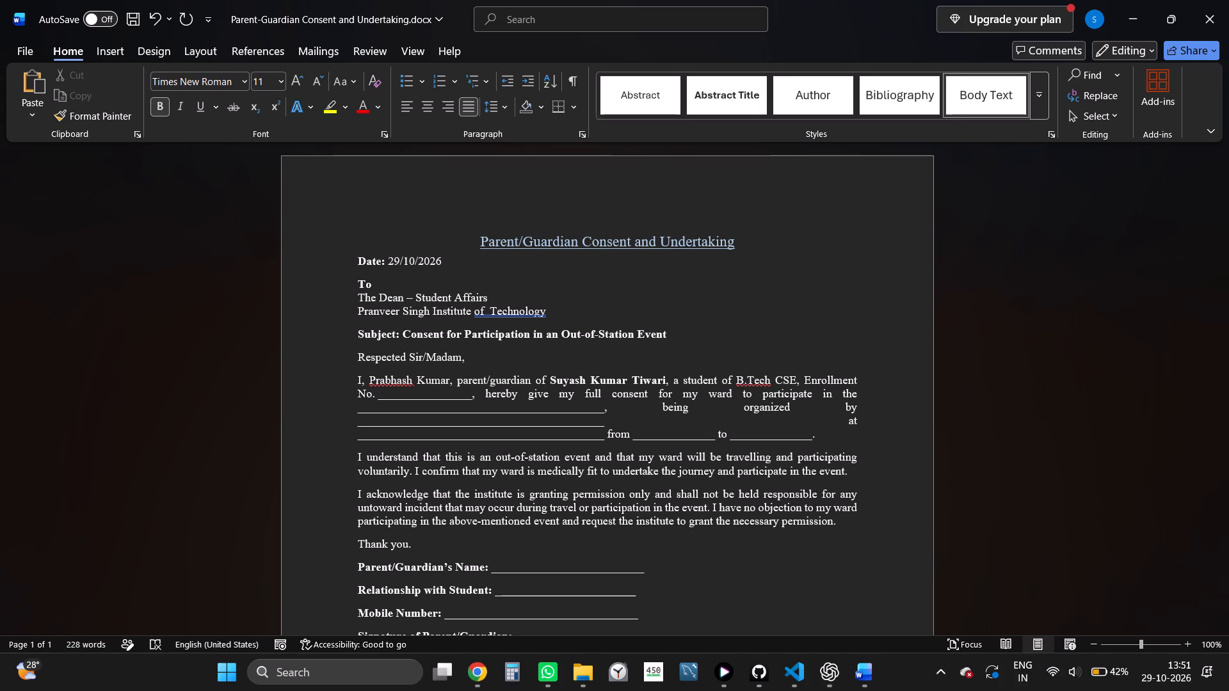
Replace the blank after "Enrollment No." in the consent paragraph with the student's enrollment number in bold.
click(472, 395)
key(BackSpace)
key(BackSpace)
key(BackSpace)
key(BackSpace)
key(BackSpace)
key(BackSpace)
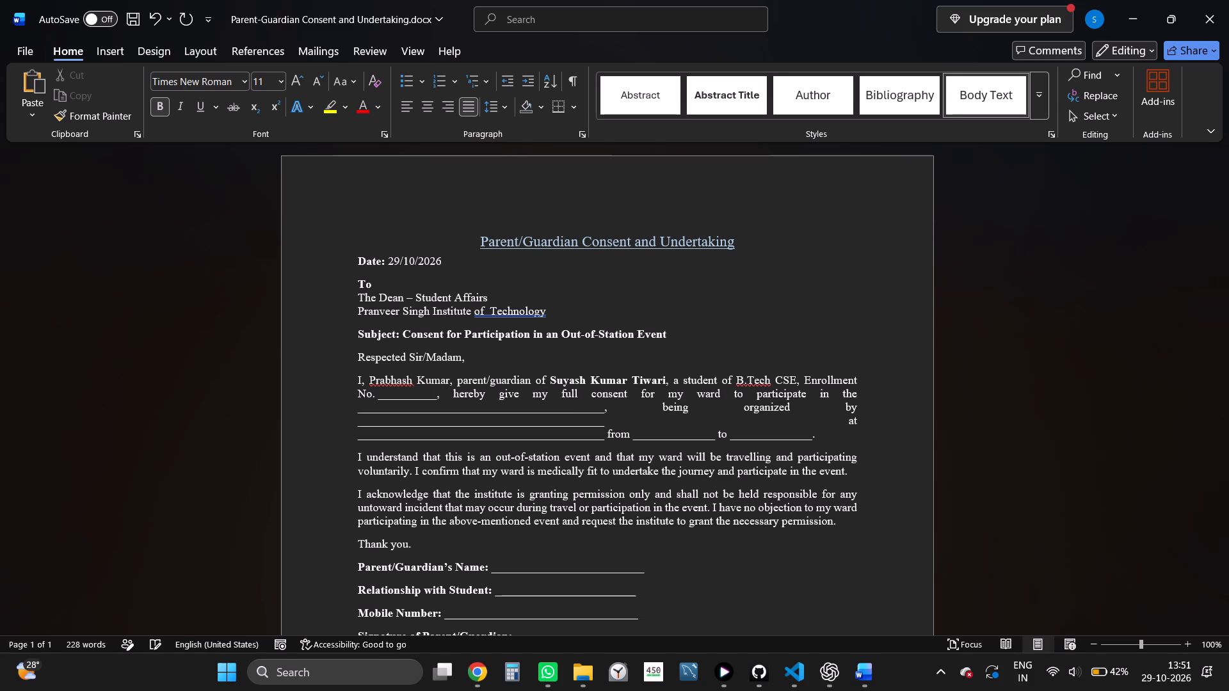
key(BackSpace)
key(BackSpace)
key(BackSpace)
key(BackSpace)
key(BackSpace)
key(BackSpace)
key(BackSpace)
key(BackSpace)
key(BackSpace)
key(BackSpace)
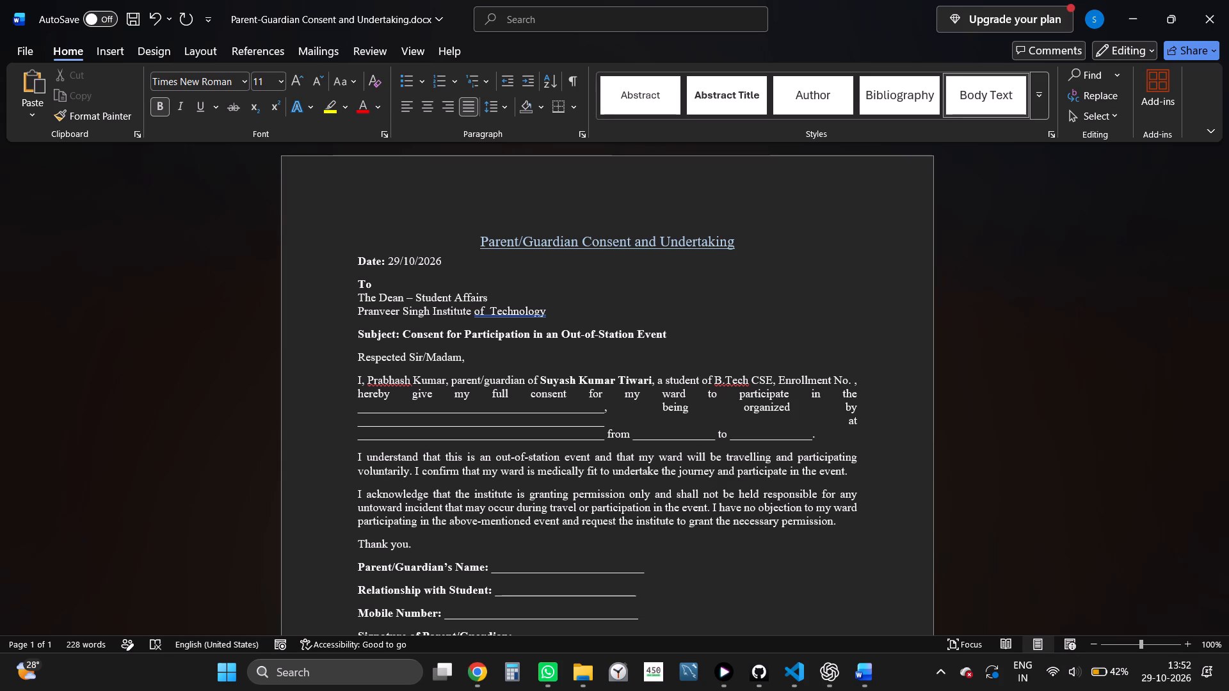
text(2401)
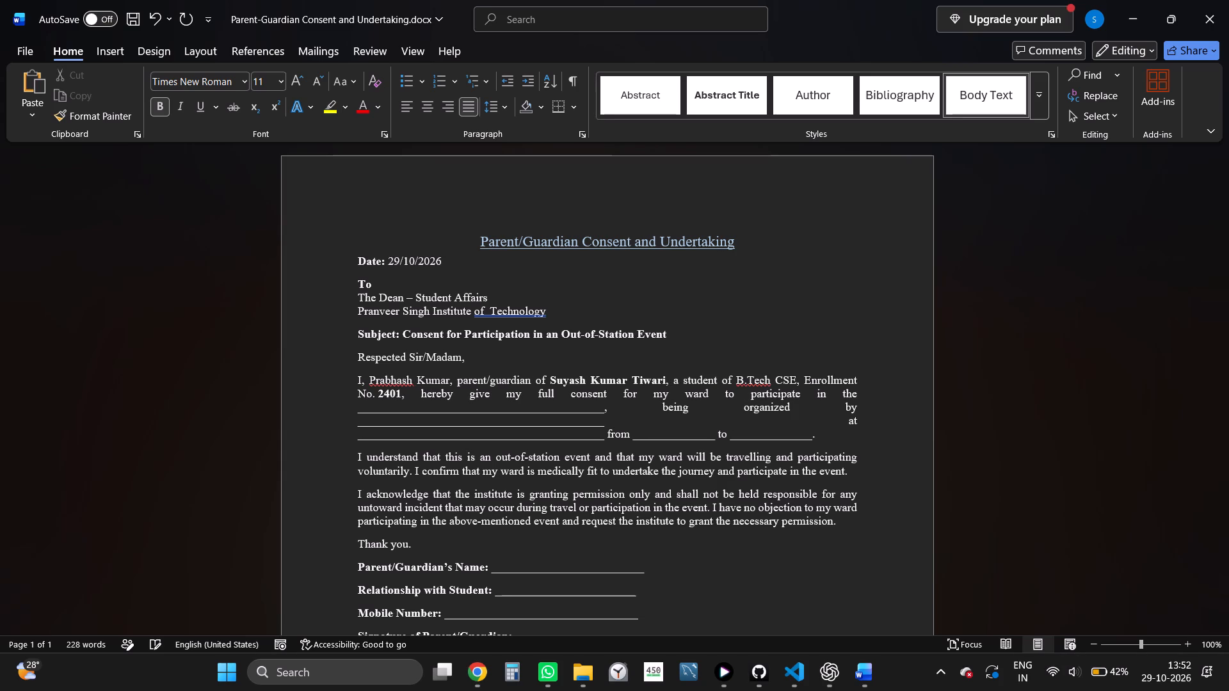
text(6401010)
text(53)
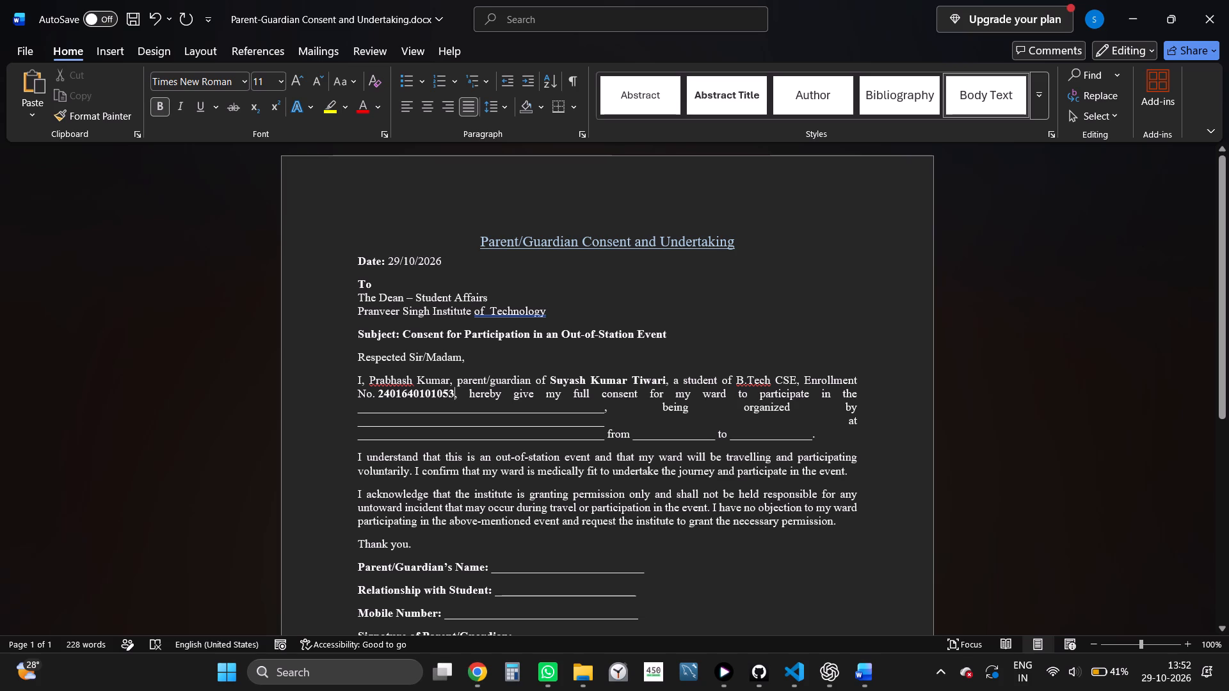
Replace the blank after "participate in the" with the event name "Greet/Meet" in bold, keeping a space before it.
drag(603, 413, 544, 408)
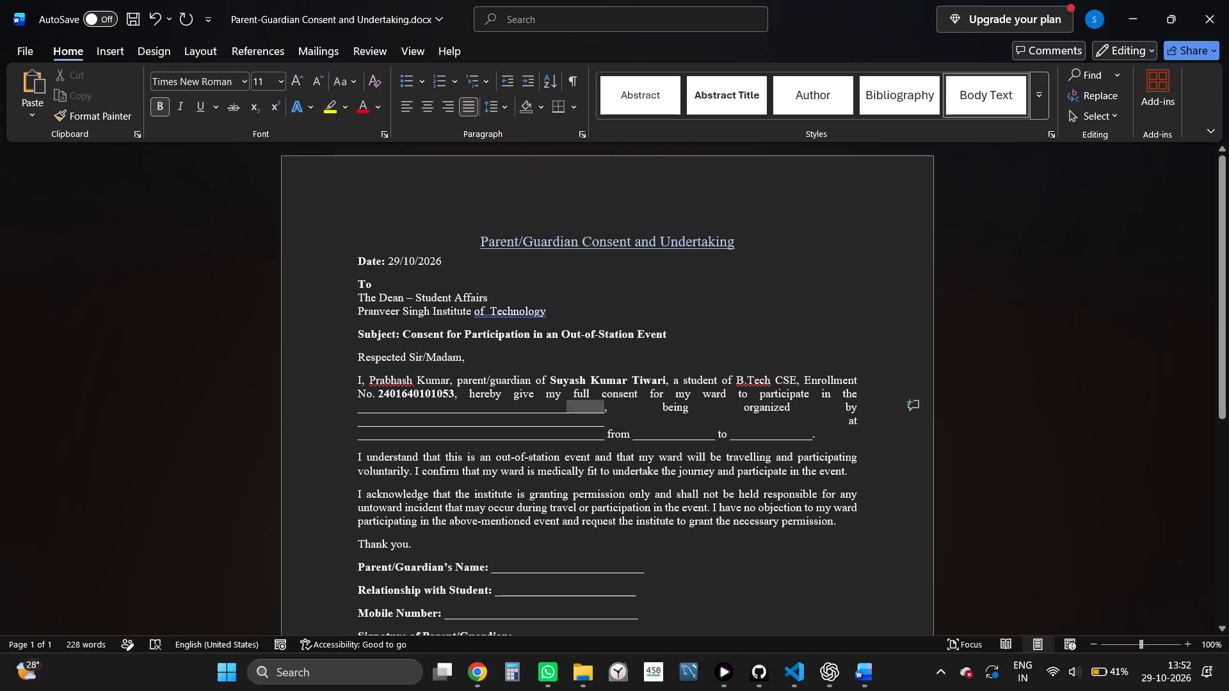
drag(544, 408, 355, 411)
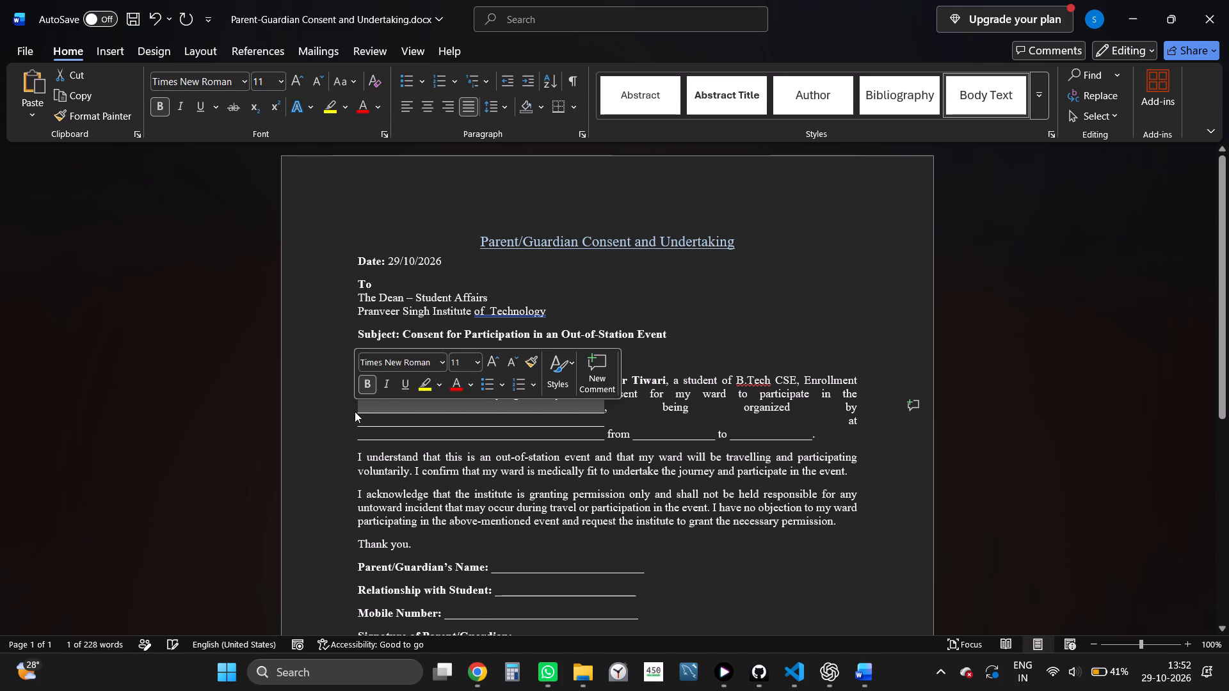
key(BackSpace)
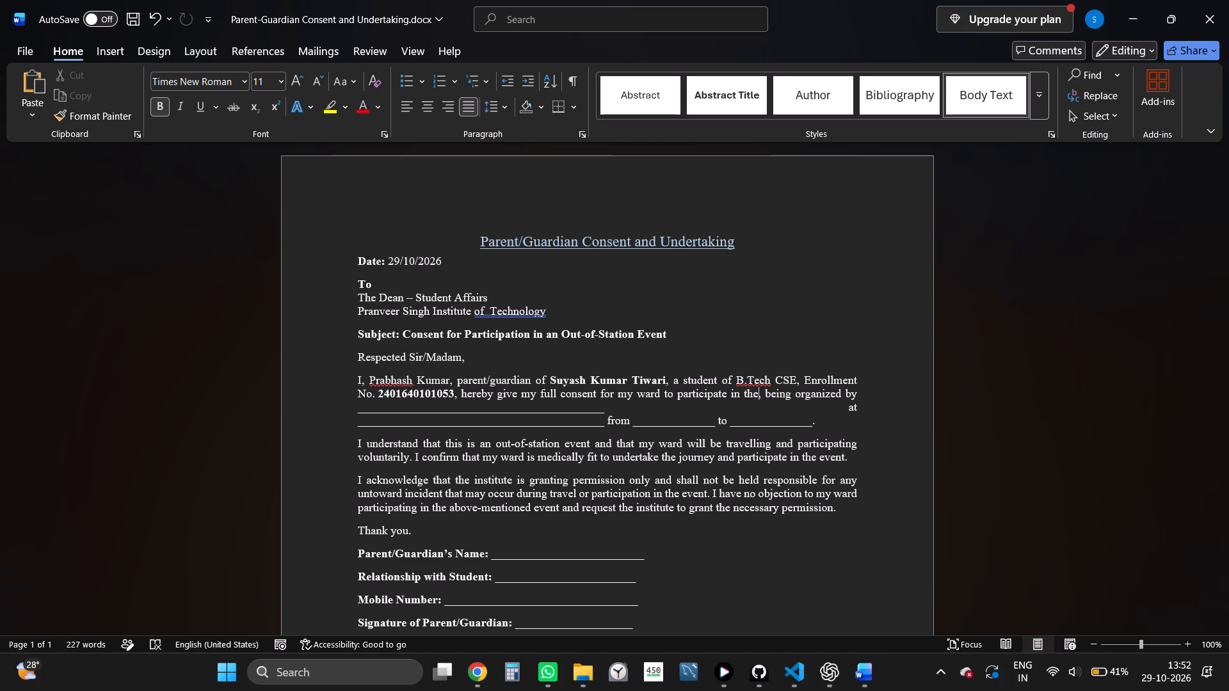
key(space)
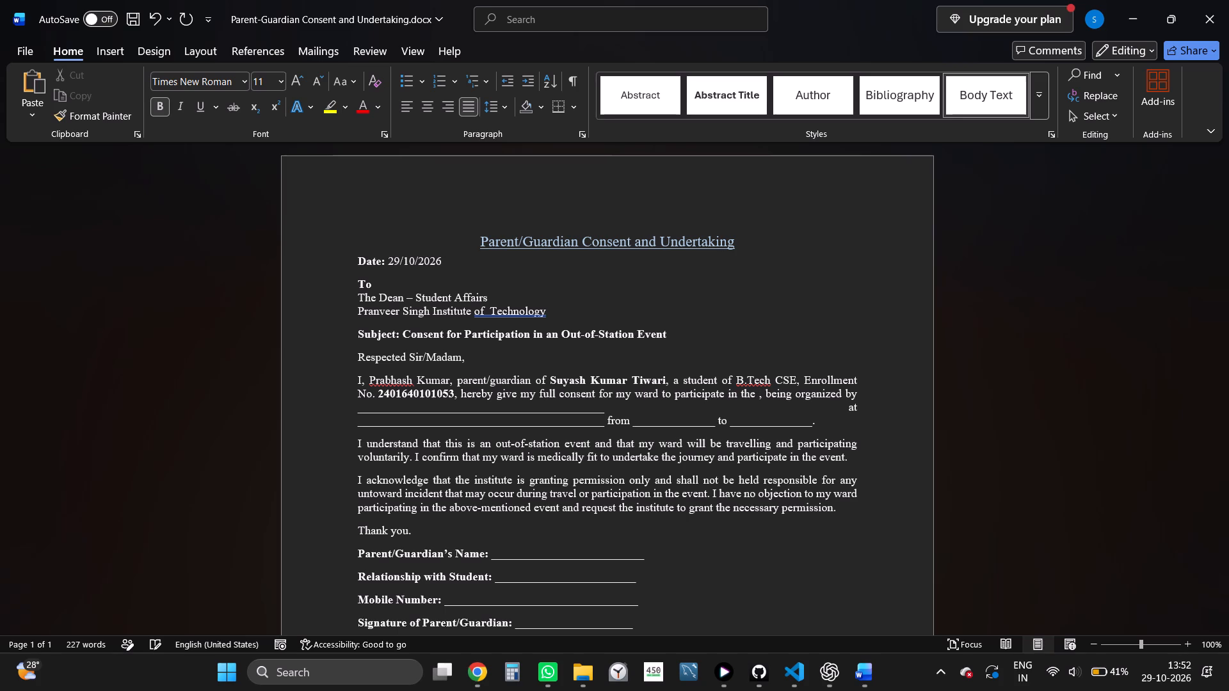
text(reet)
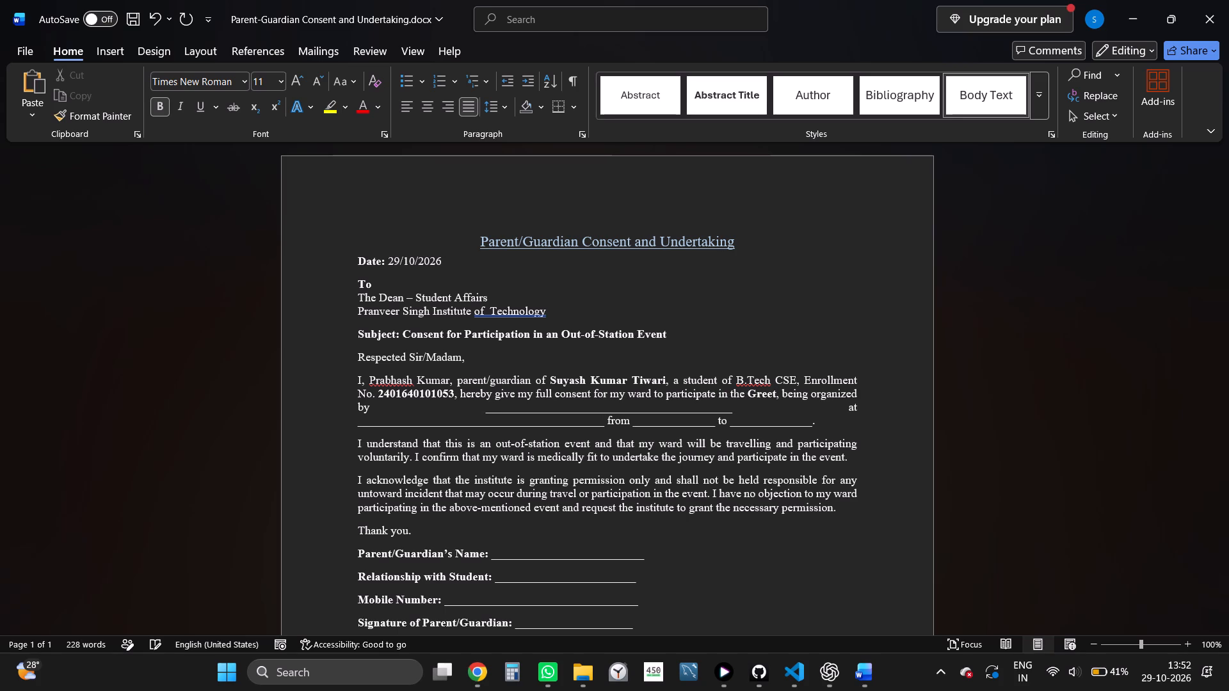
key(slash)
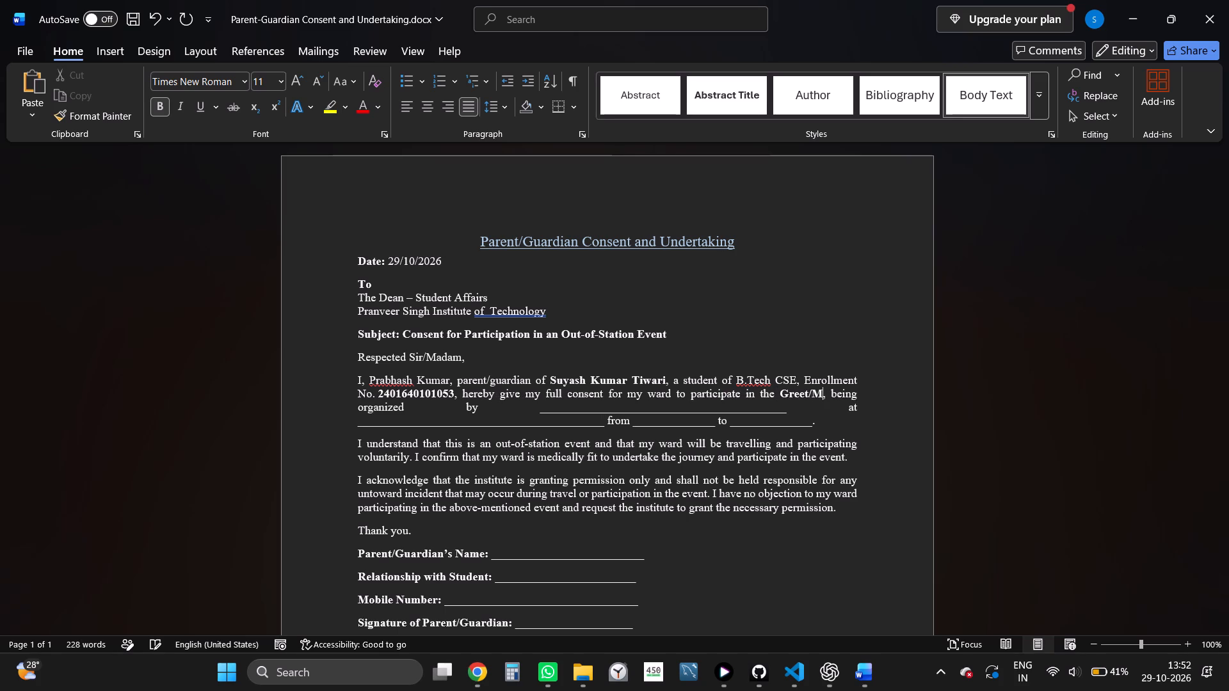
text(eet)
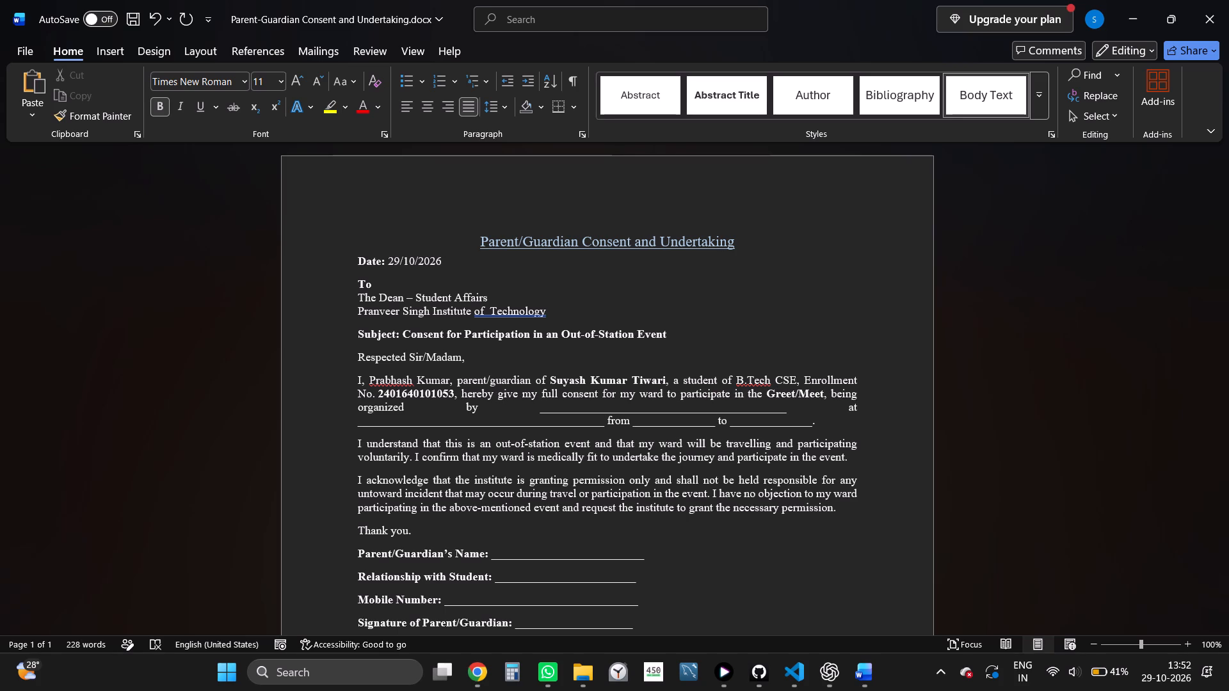
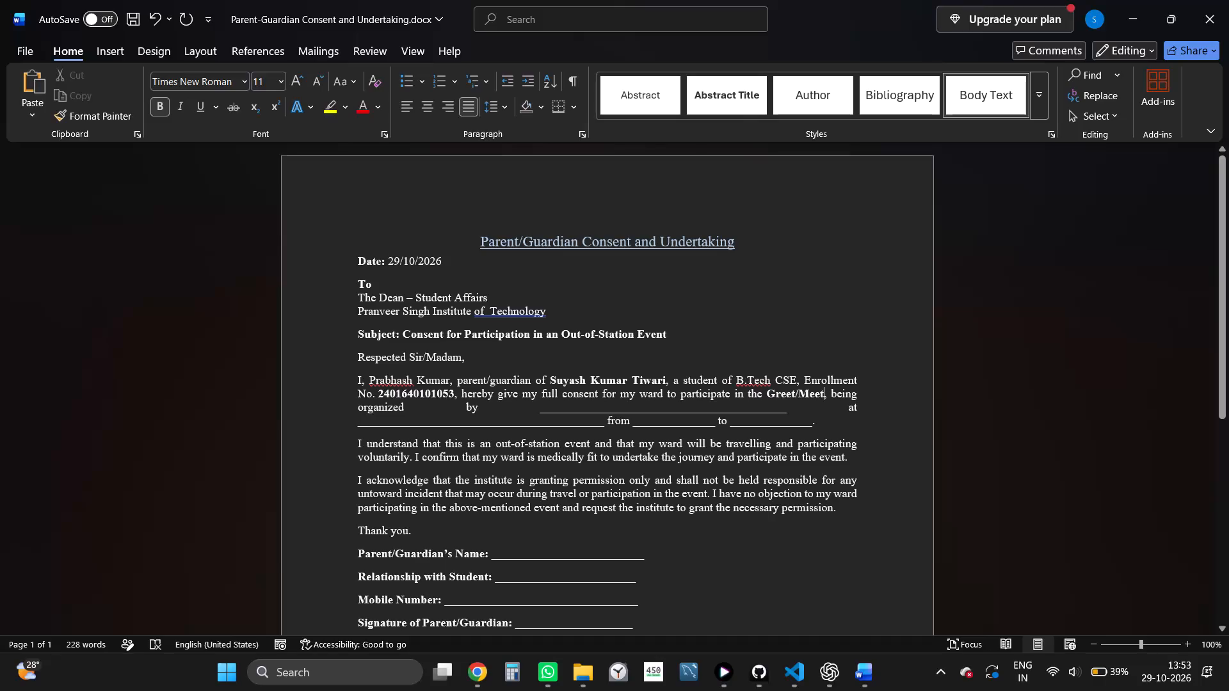
Insert "HCLTech Campus Event" in regular weight before the bold "Greet/Meet" in the consent paragraph.
click(763, 395)
key(space)
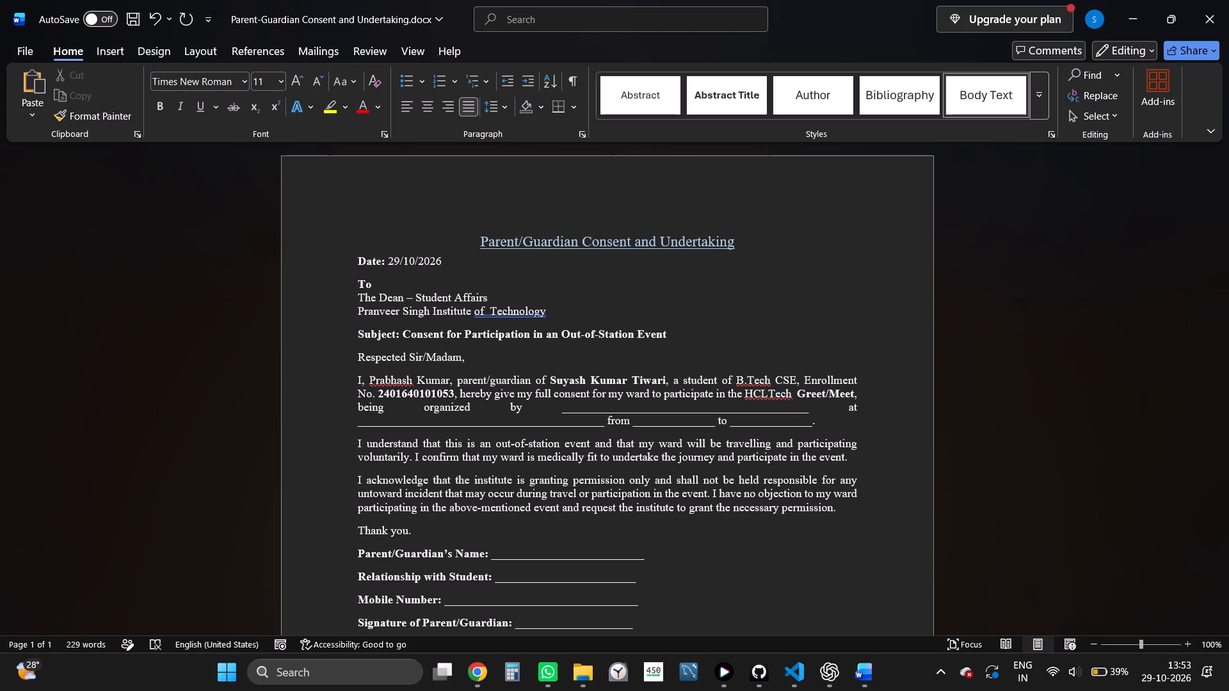
text(ampus)
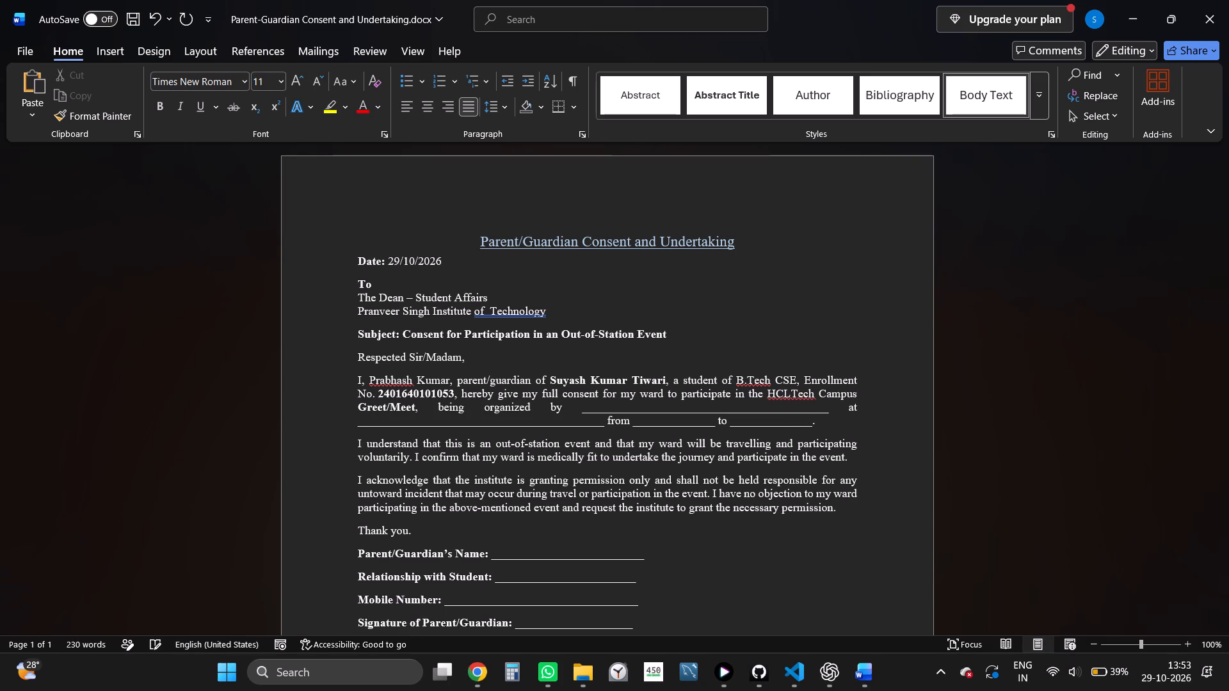
text(vent)
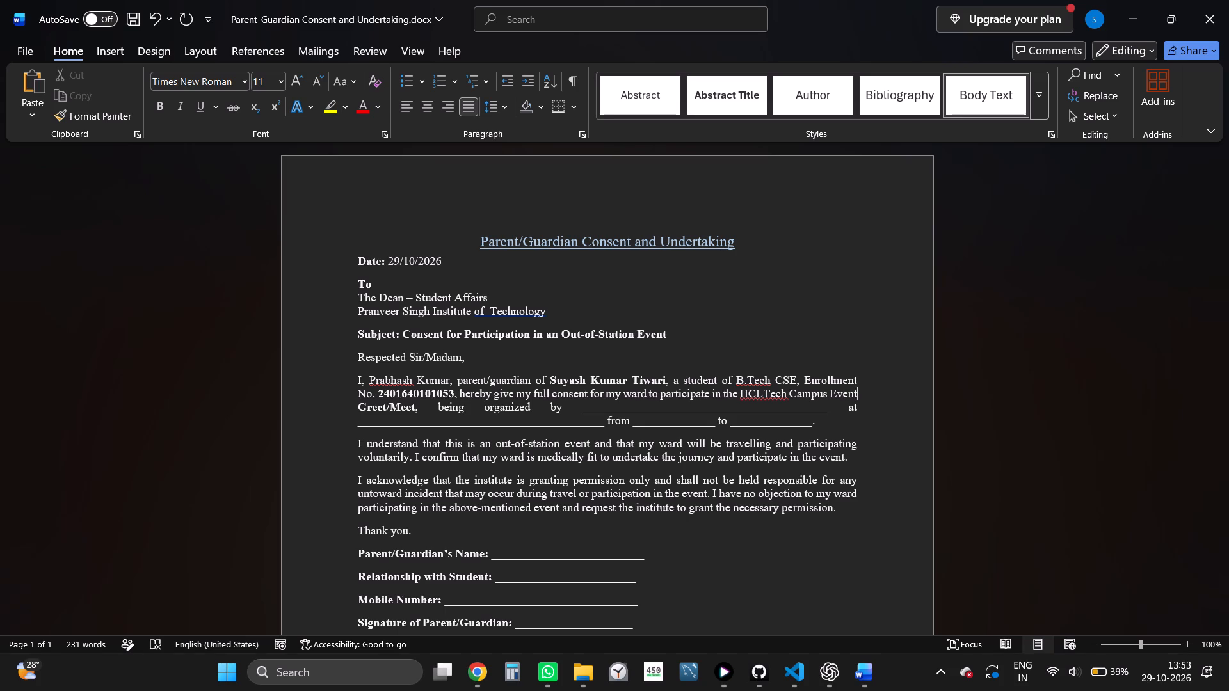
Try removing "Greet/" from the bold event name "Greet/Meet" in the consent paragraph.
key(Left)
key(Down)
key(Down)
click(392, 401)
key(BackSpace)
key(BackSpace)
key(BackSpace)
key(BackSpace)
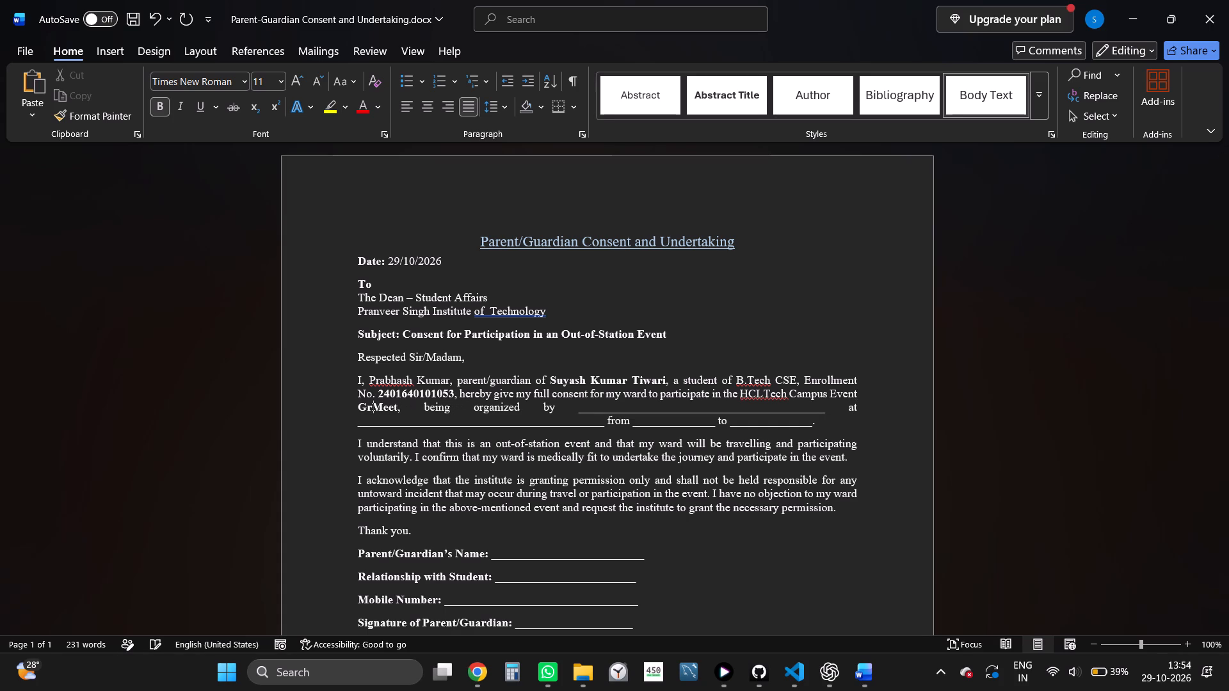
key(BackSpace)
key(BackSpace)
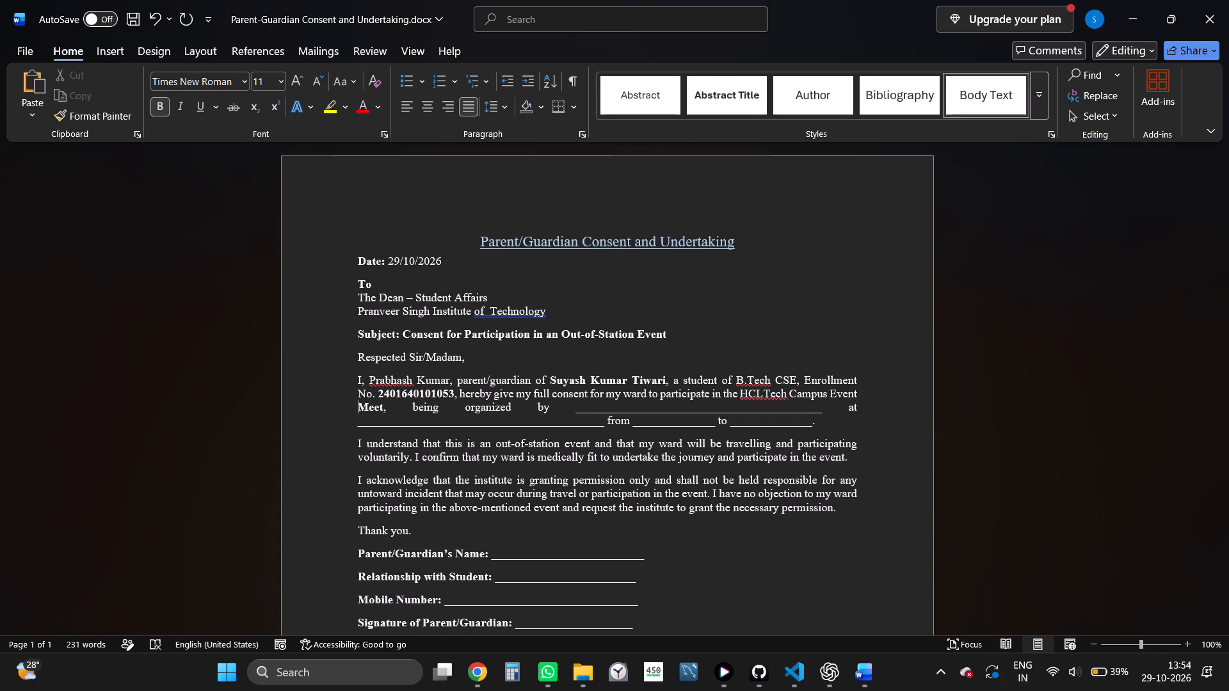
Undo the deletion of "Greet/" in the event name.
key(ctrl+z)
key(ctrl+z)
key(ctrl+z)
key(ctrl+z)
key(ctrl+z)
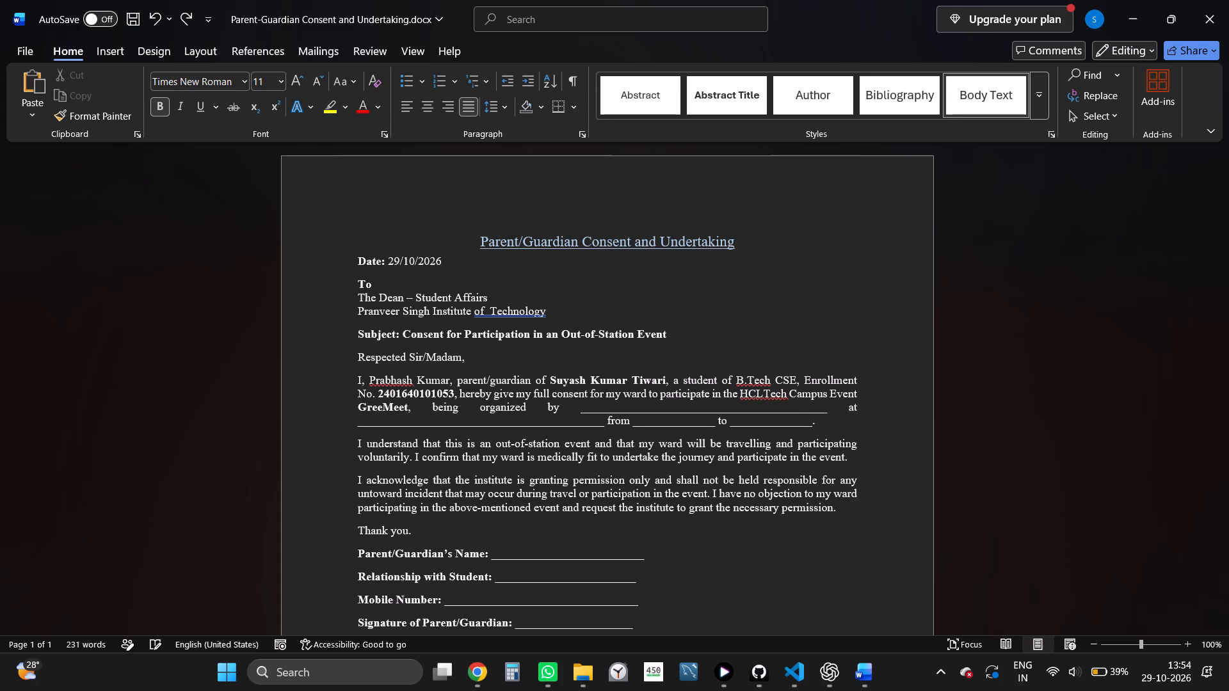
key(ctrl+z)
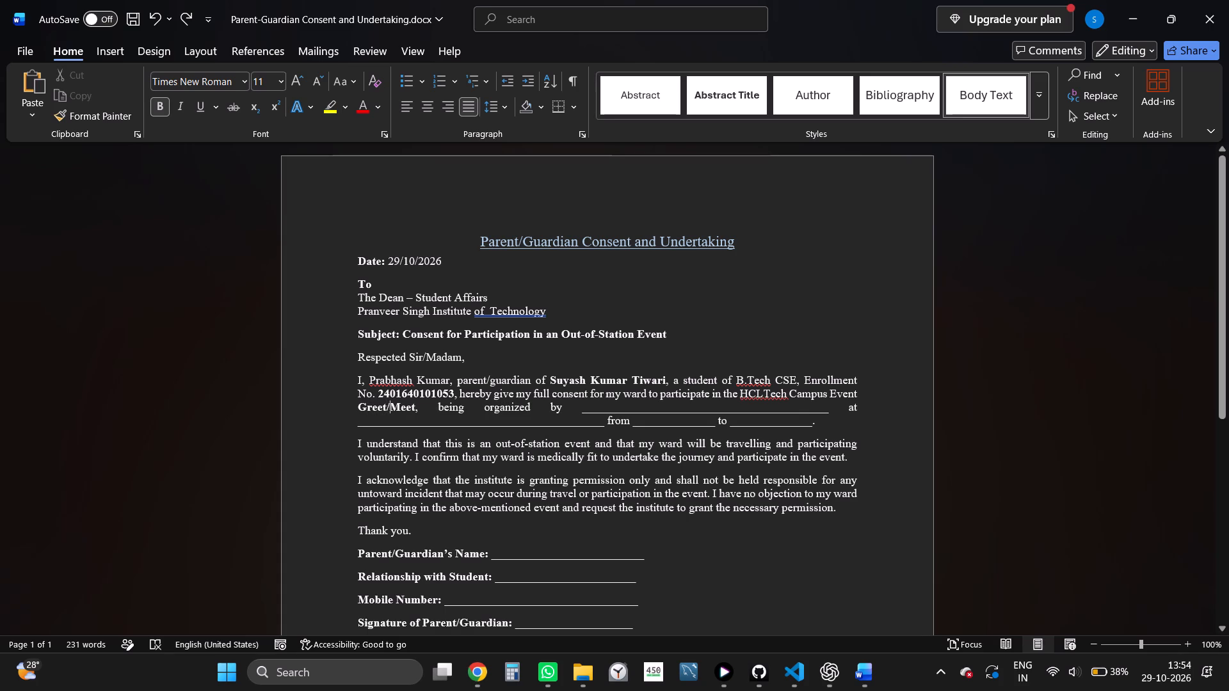
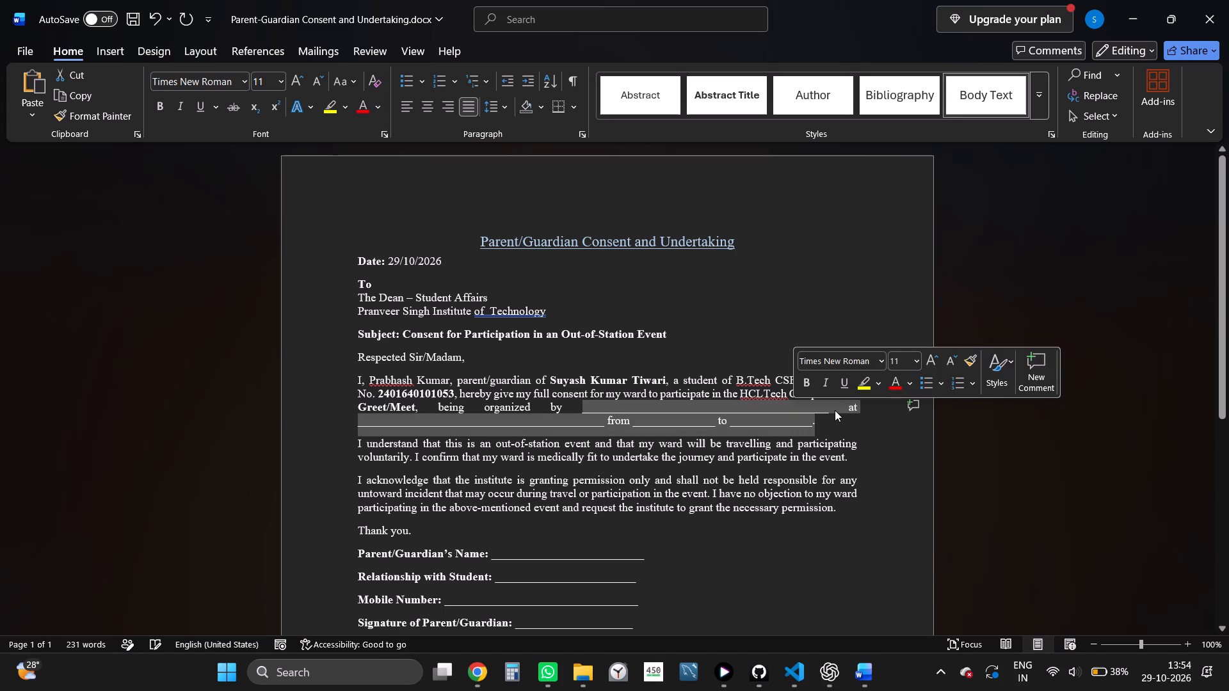
Replace the organizer blank after "being organized by" in the consent paragraph with bold "HCLTech Noida".
click(835, 409)
drag(835, 409, 703, 408)
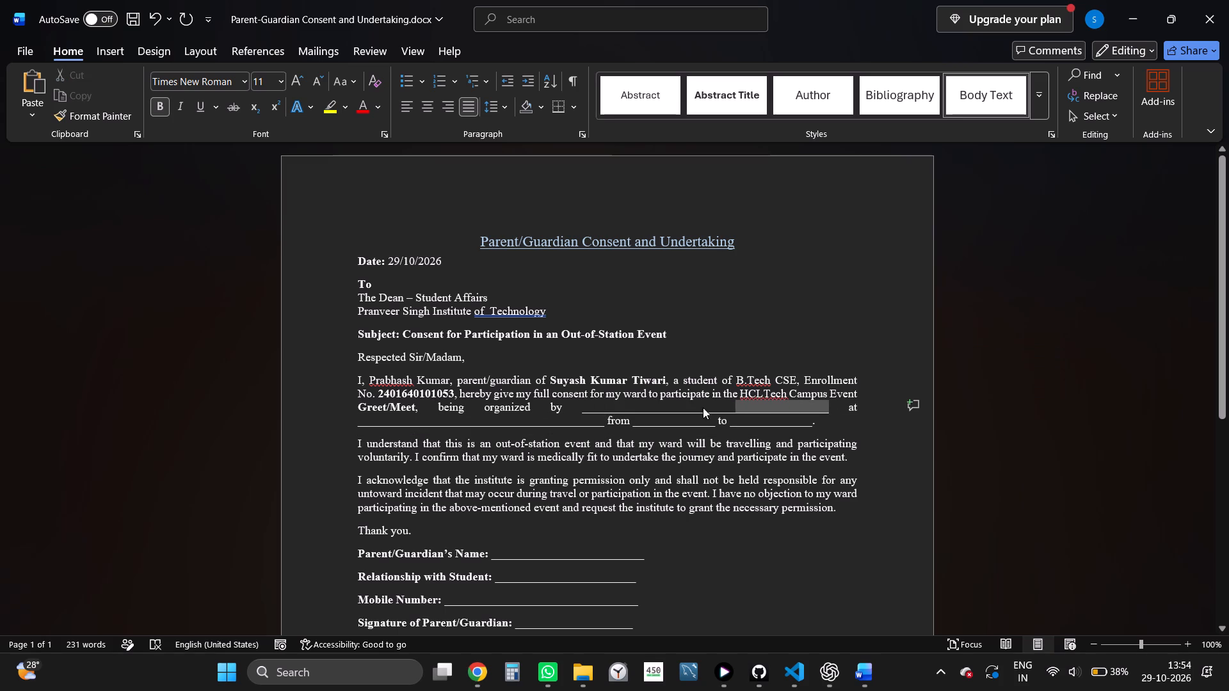
drag(703, 408, 582, 405)
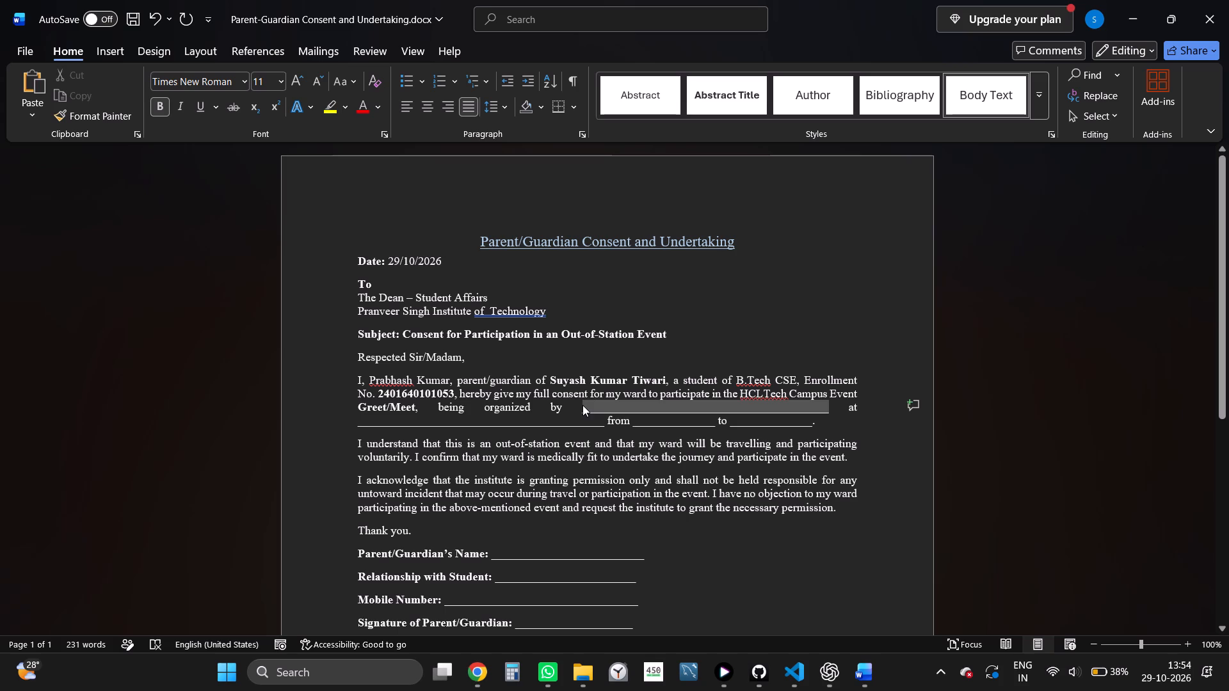
drag(582, 405, 580, 404)
key(BackSpace)
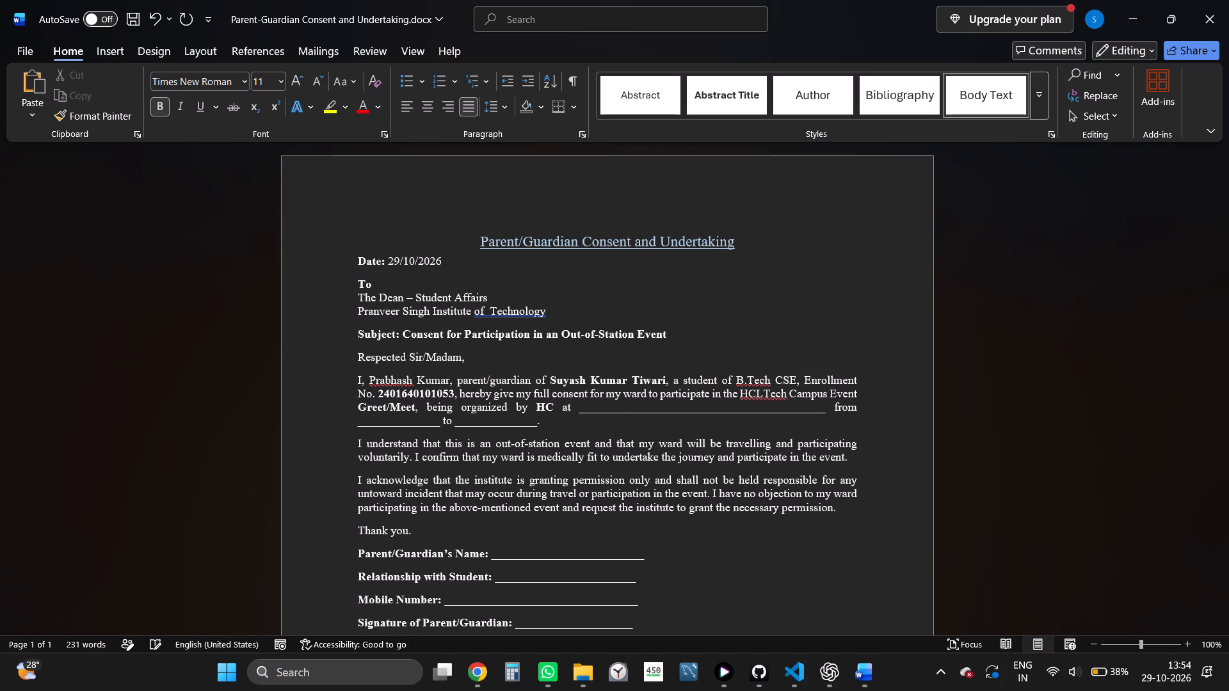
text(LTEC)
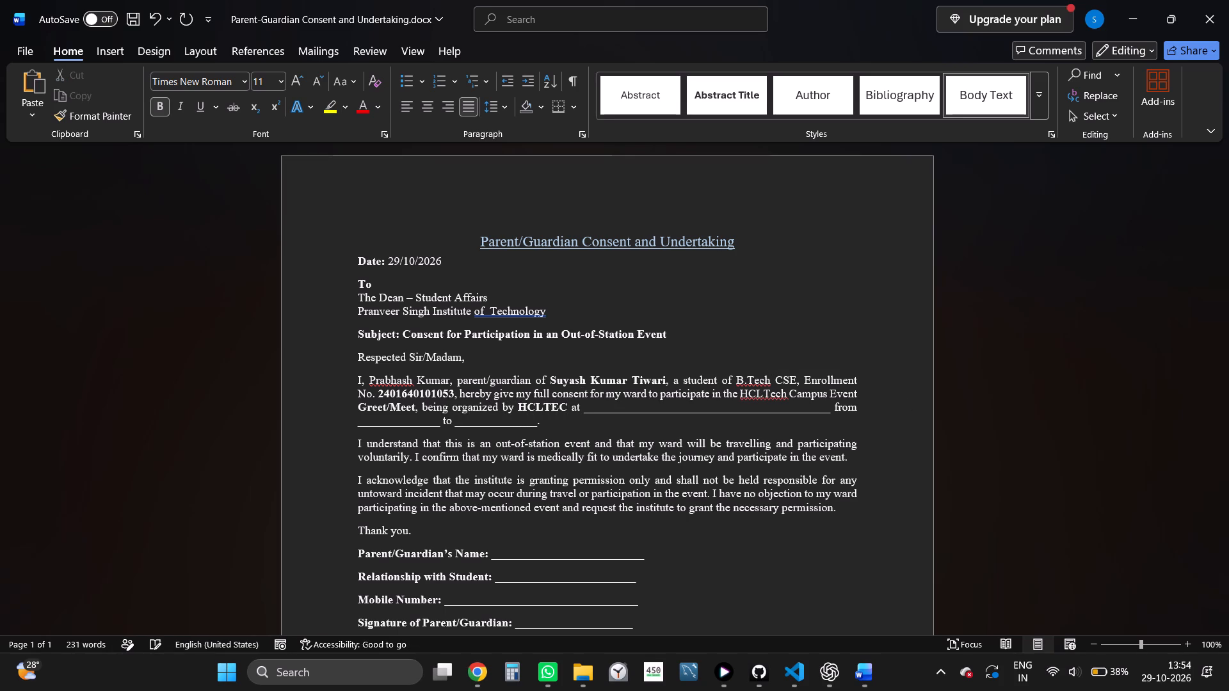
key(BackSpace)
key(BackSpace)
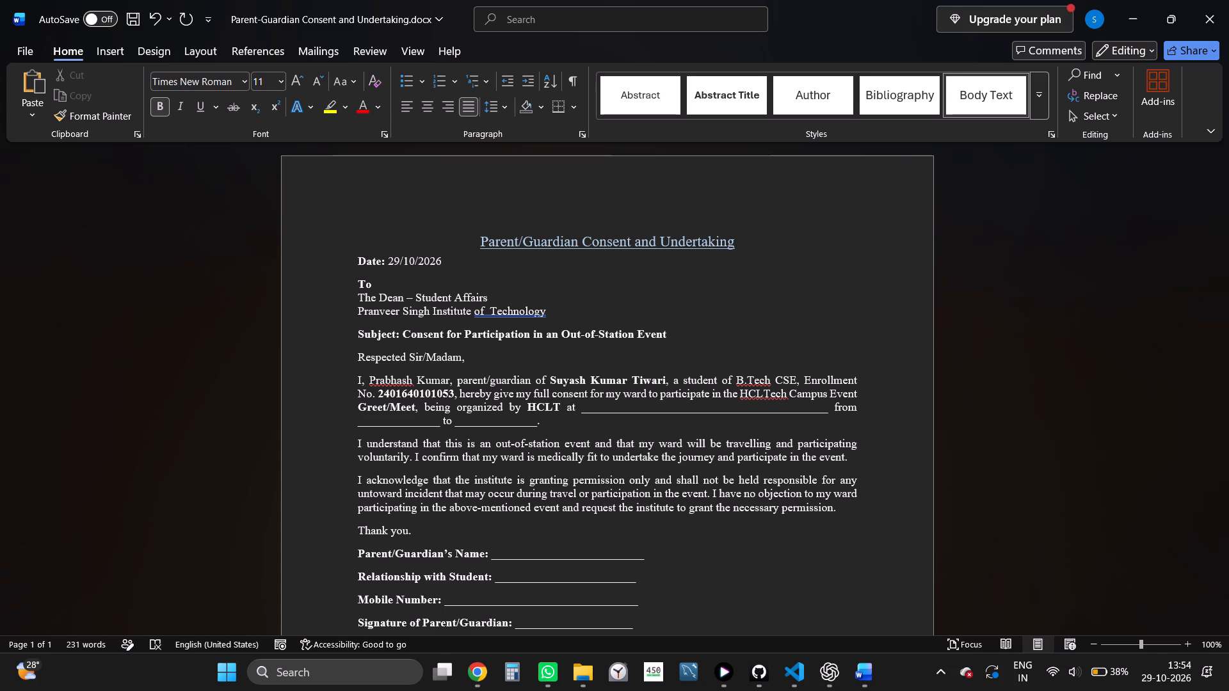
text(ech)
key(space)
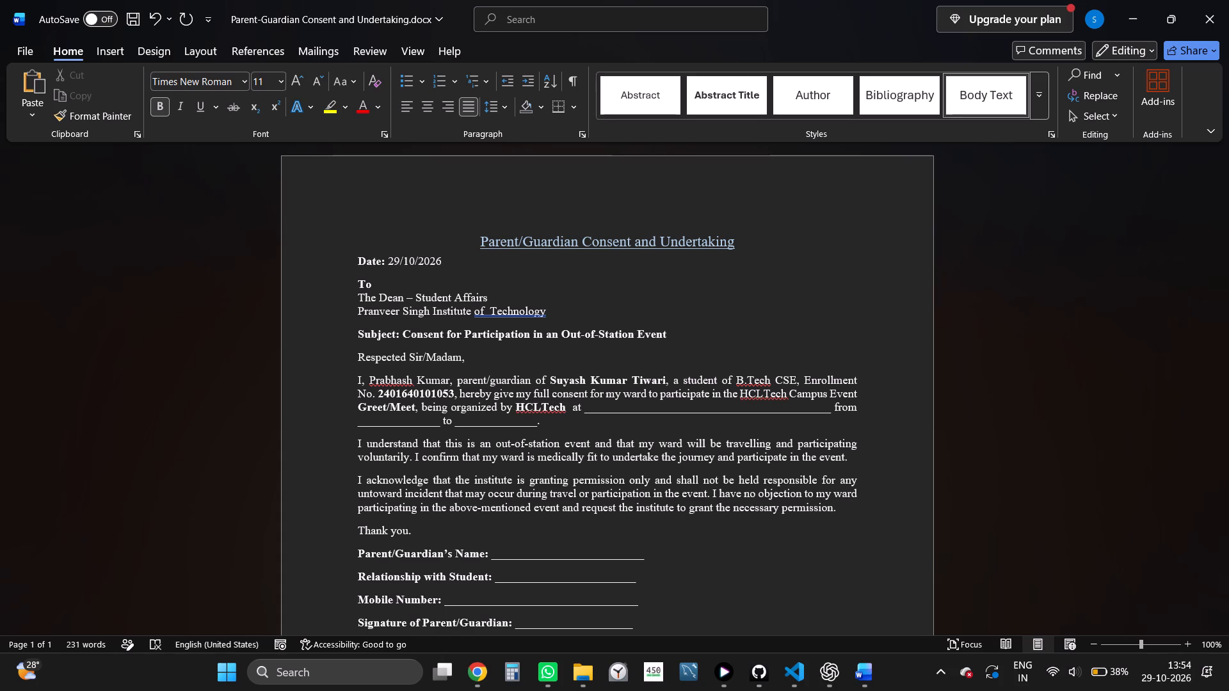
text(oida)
Insert "at" between "HCLTech" and "Noida" in the organizer text of the consent paragraph.
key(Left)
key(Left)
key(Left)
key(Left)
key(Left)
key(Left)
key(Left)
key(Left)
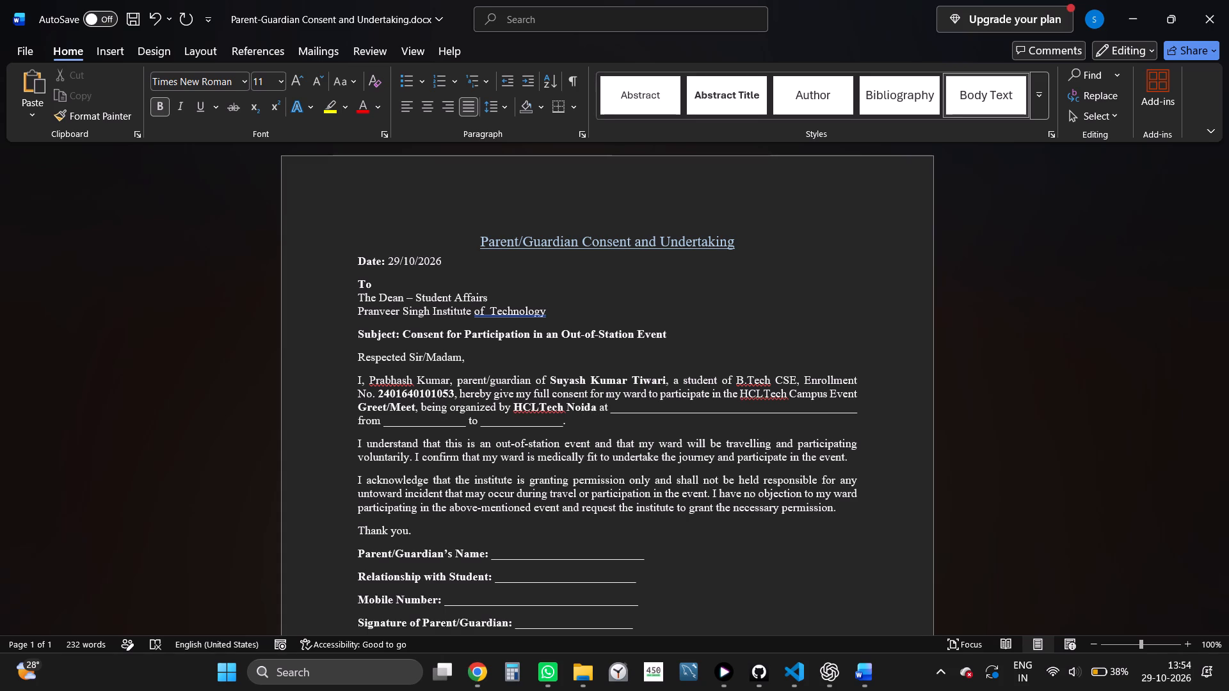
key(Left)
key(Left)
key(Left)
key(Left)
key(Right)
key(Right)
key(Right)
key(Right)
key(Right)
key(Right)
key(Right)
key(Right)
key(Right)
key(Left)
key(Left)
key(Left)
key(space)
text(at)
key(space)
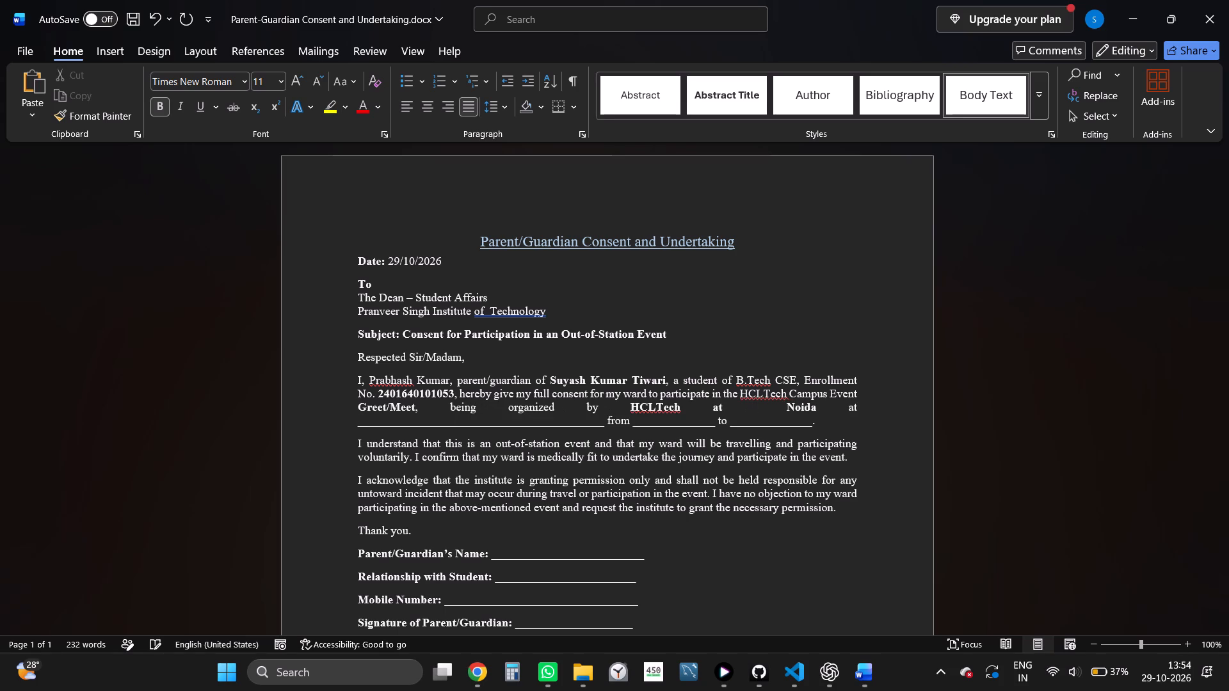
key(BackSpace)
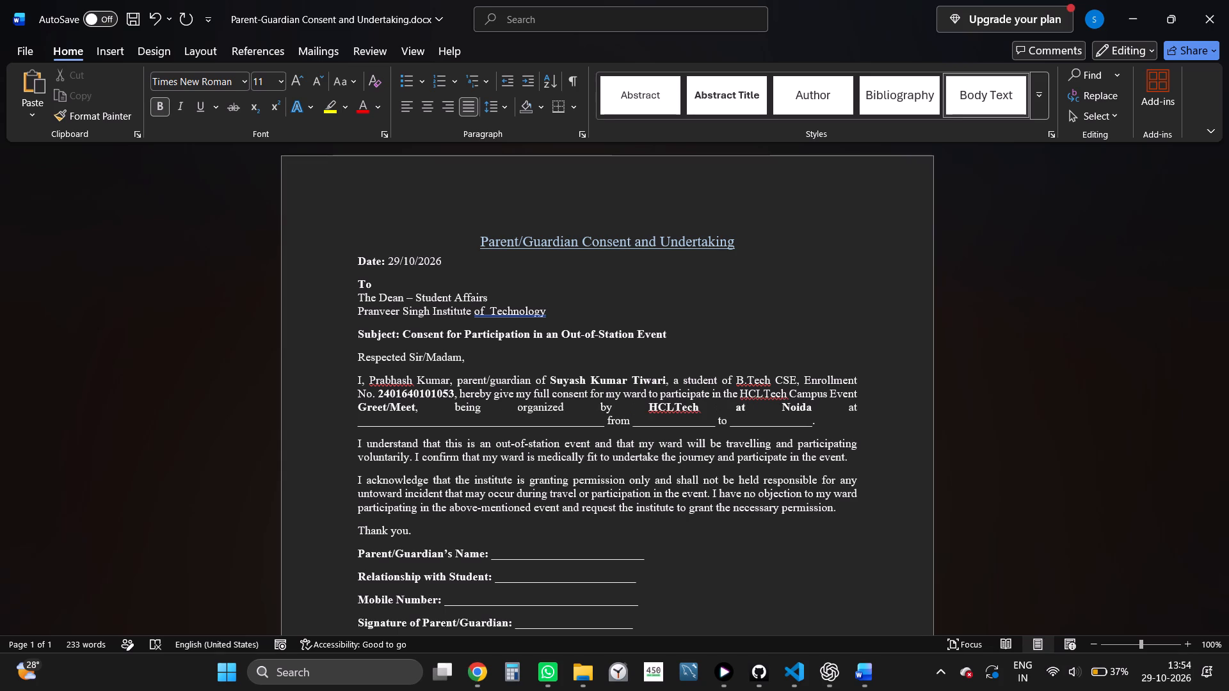
Add ", UttarPradesh" directly after "Noida" in the consent paragraph, with a space following the comma.
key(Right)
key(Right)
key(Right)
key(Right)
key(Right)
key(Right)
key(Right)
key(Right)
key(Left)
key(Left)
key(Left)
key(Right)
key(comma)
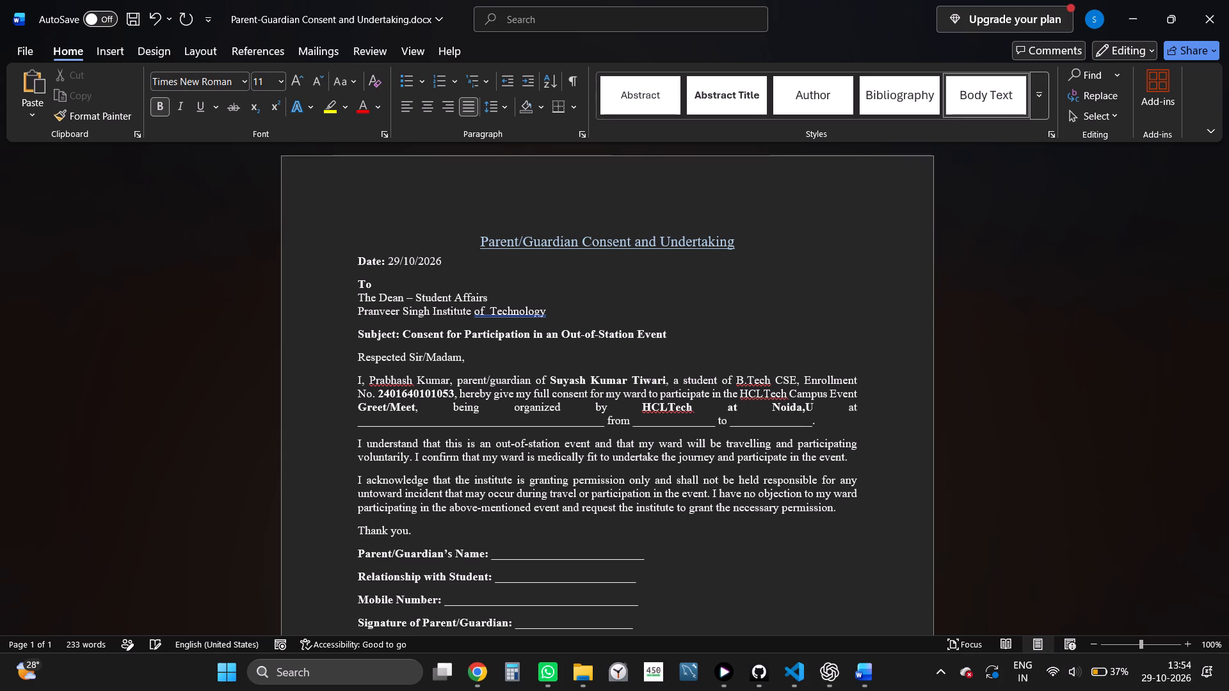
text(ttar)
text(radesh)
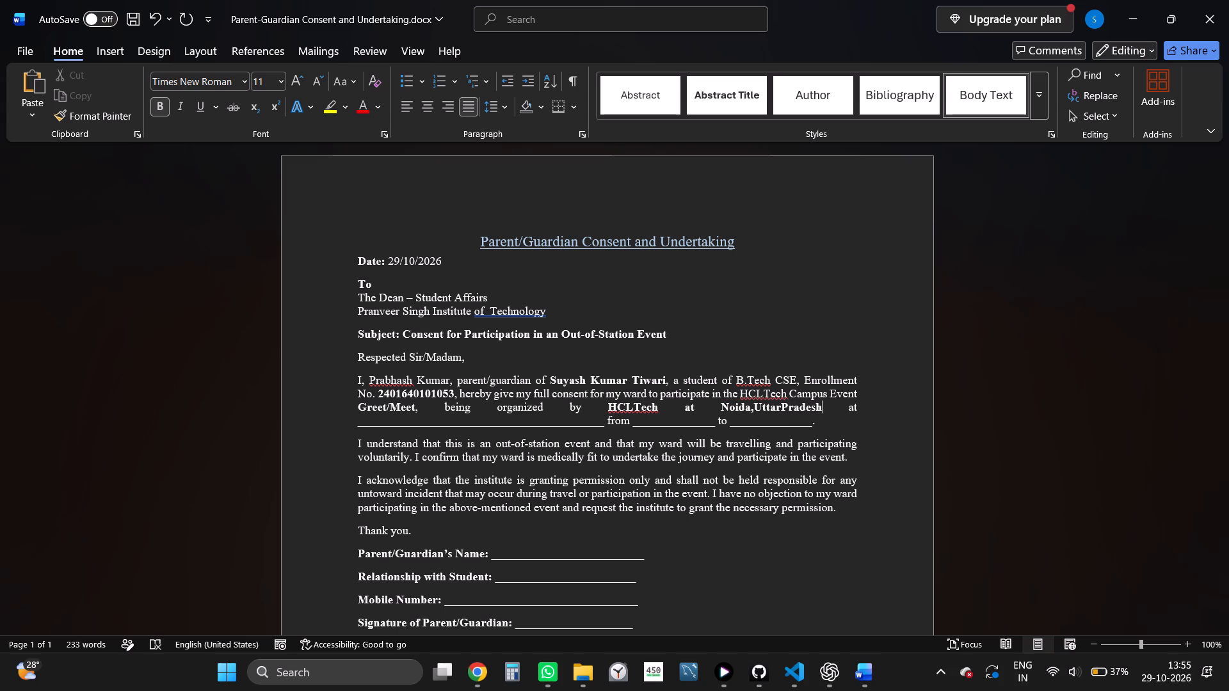
click(753, 406)
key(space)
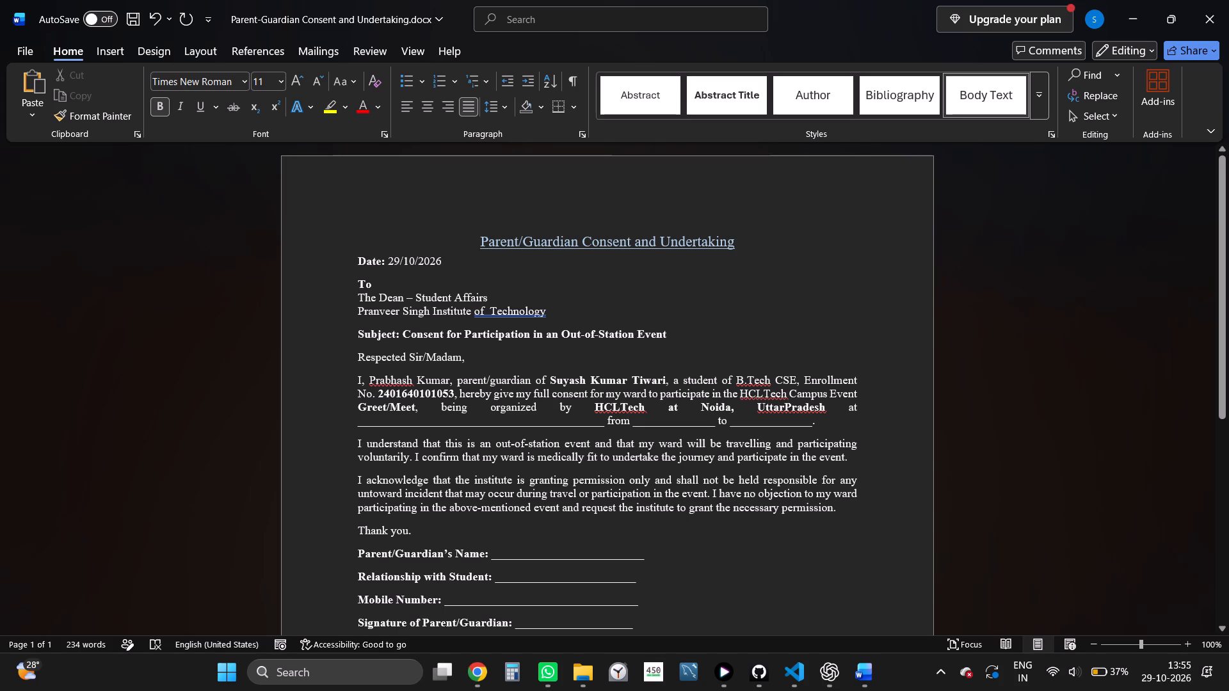
Delete the long venue blank between "at" and "from" in the consent paragraph.
drag(627, 422, 608, 425)
click(608, 425)
drag(607, 423, 811, 399)
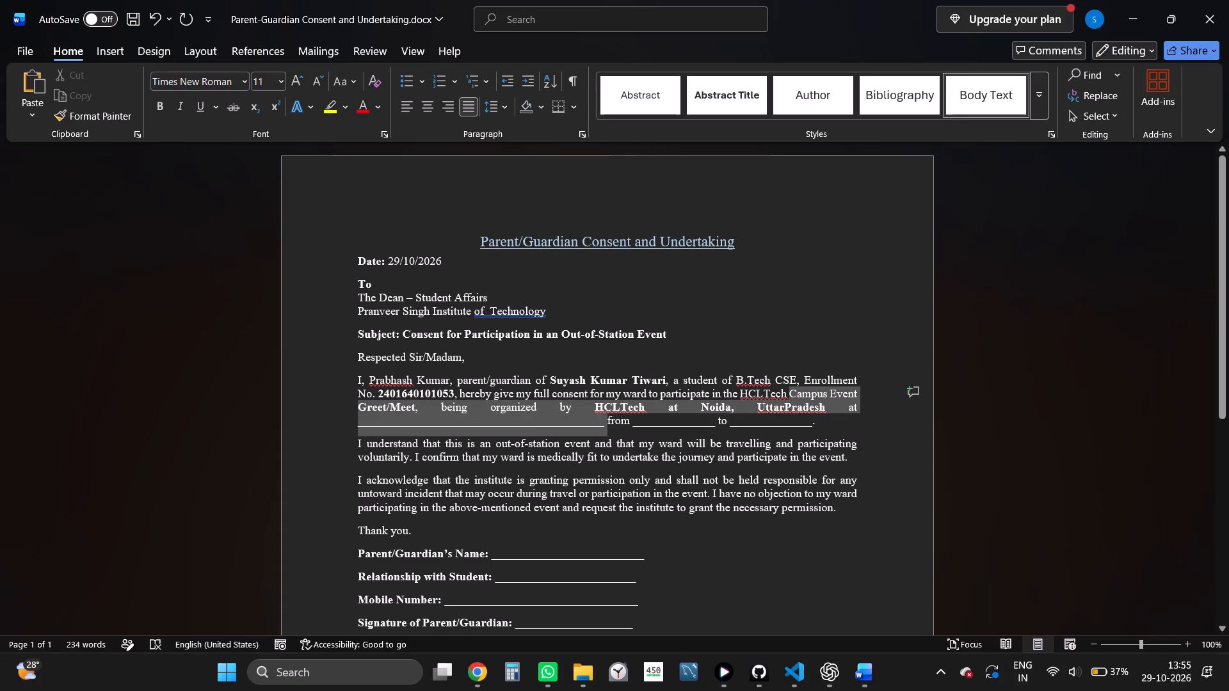
drag(811, 399, 860, 405)
key(BackSpace)
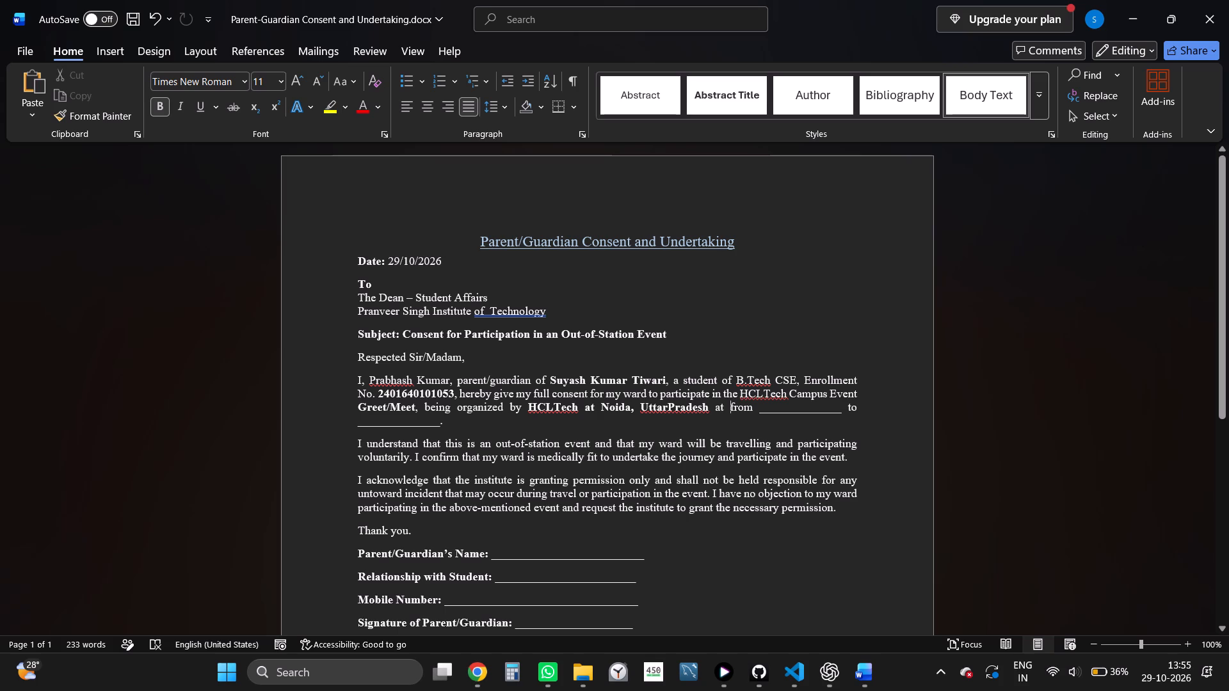
Replace the start date blank after "from" in the consent paragraph with bold "30 October 2026".
drag(843, 408, 780, 408)
drag(780, 408, 759, 411)
key(BackSpace)
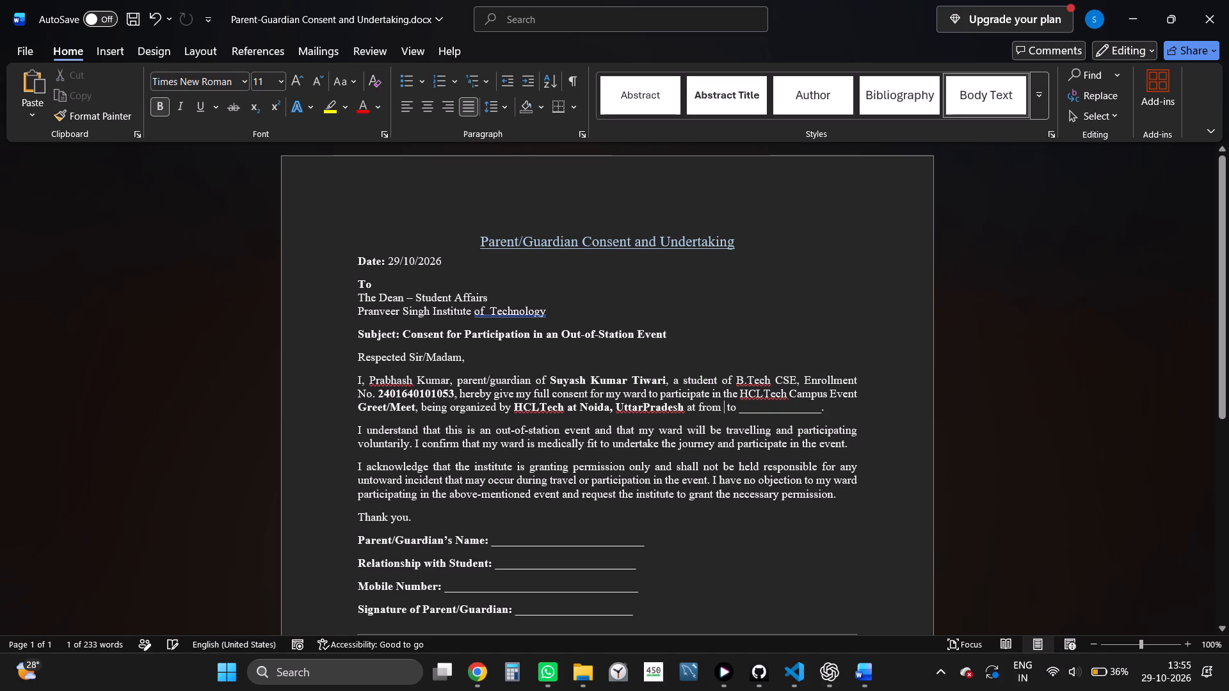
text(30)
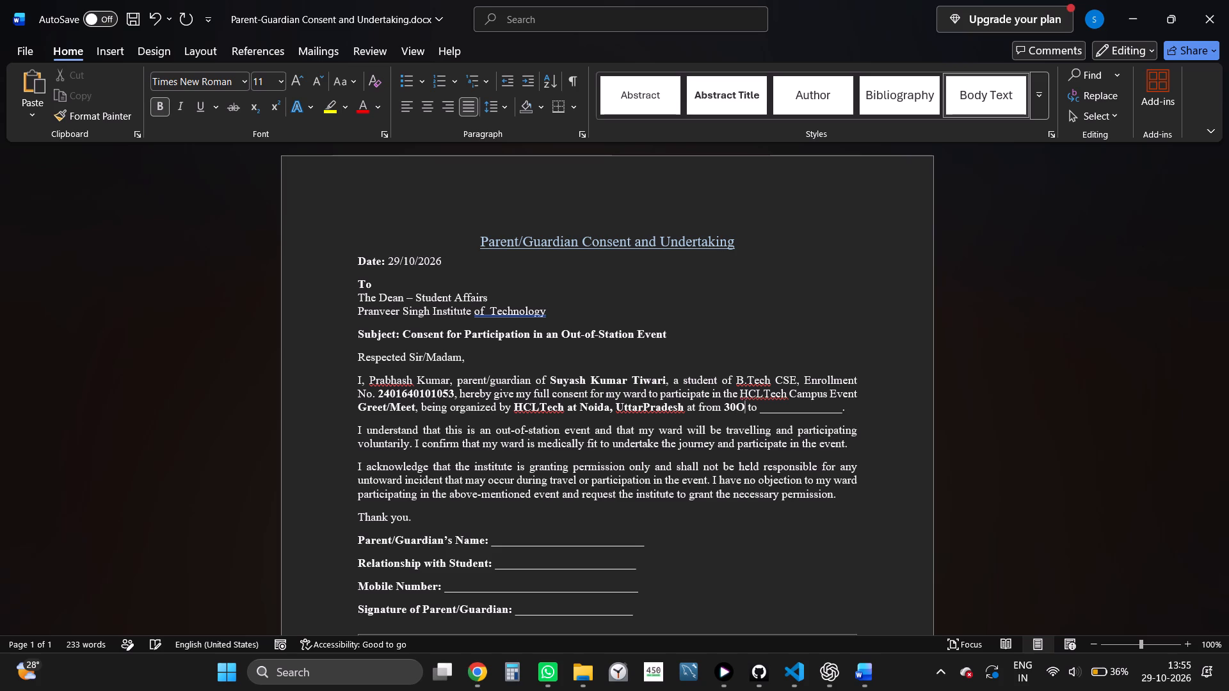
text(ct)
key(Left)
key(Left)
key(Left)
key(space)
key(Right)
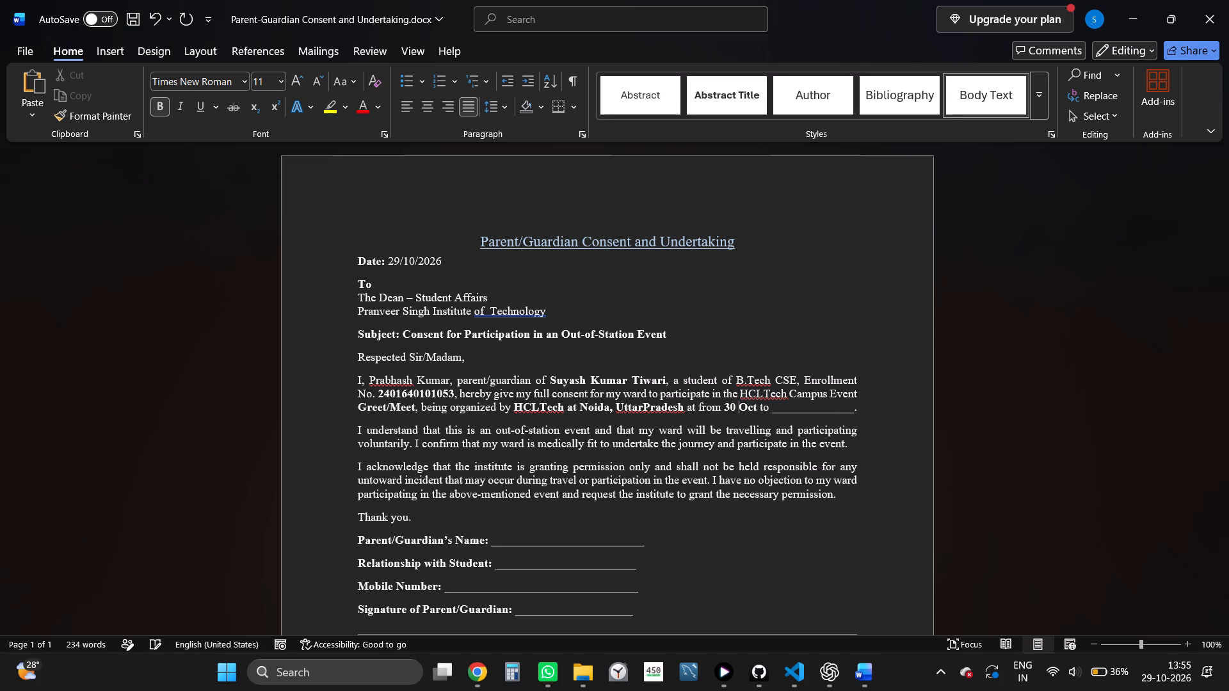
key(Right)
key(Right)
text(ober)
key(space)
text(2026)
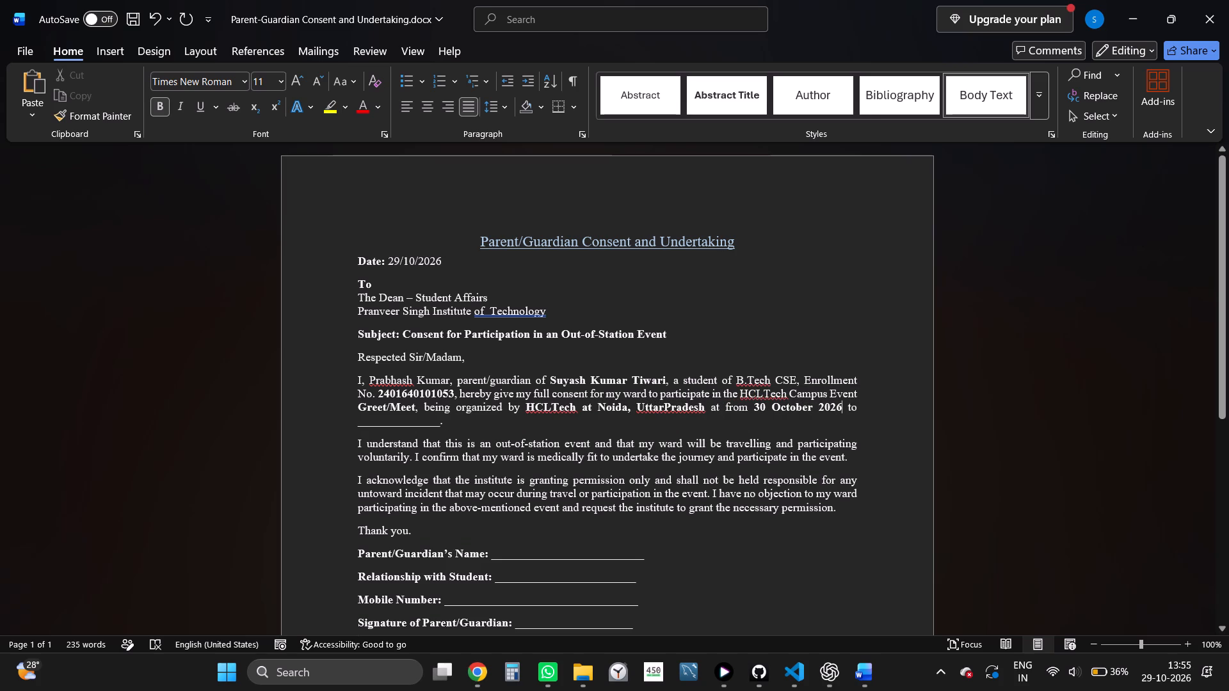
Replace the end date blank after "to" in the consent paragraph with bold "30 October 2026", keeping the final period.
click(441, 427)
key(BackSpace)
key(BackSpace)
key(BackSpace)
key(BackSpace)
key(BackSpace)
key(BackSpace)
key(BackSpace)
key(BackSpace)
key(BackSpace)
key(BackSpace)
key(BackSpace)
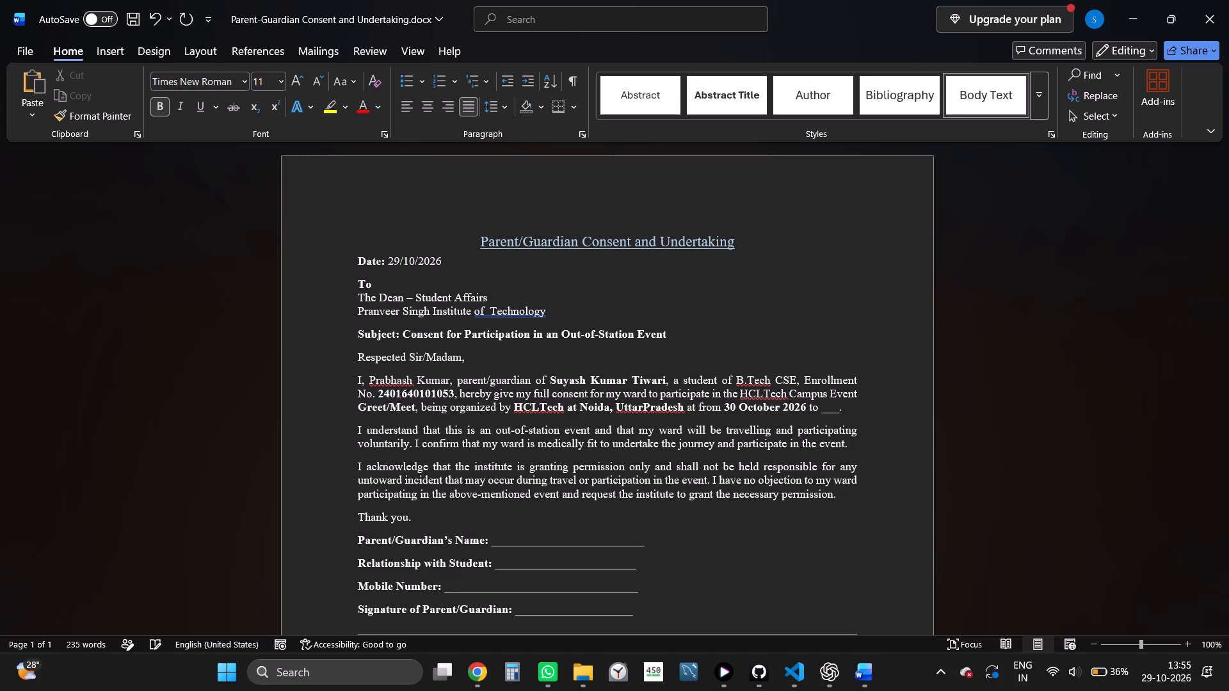
key(BackSpace)
key(BackSpace)
key(BackSpace)
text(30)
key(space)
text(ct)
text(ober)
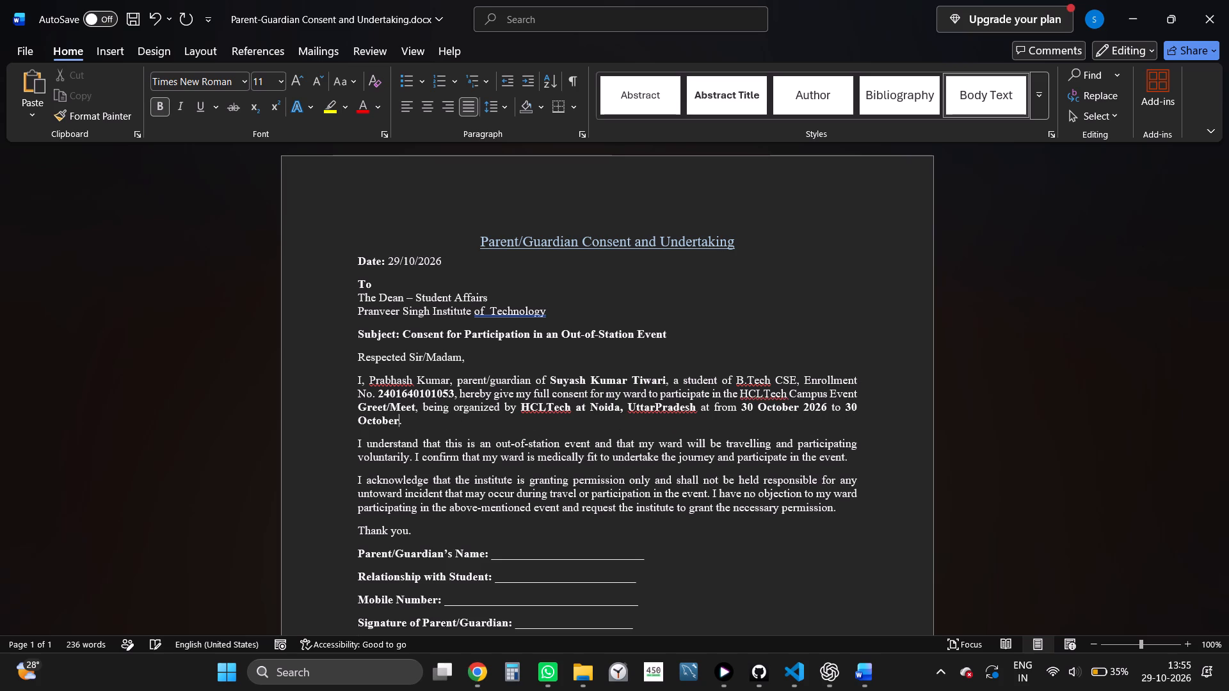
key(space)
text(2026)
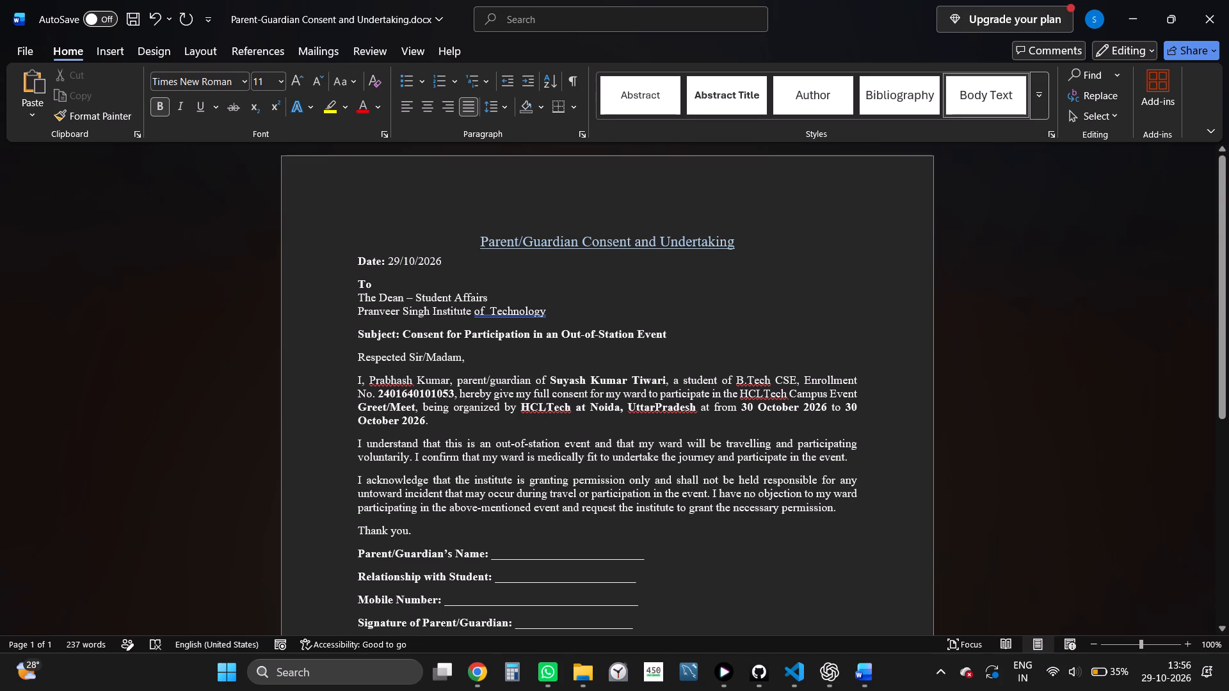
scroll(451, 489, down, 2)
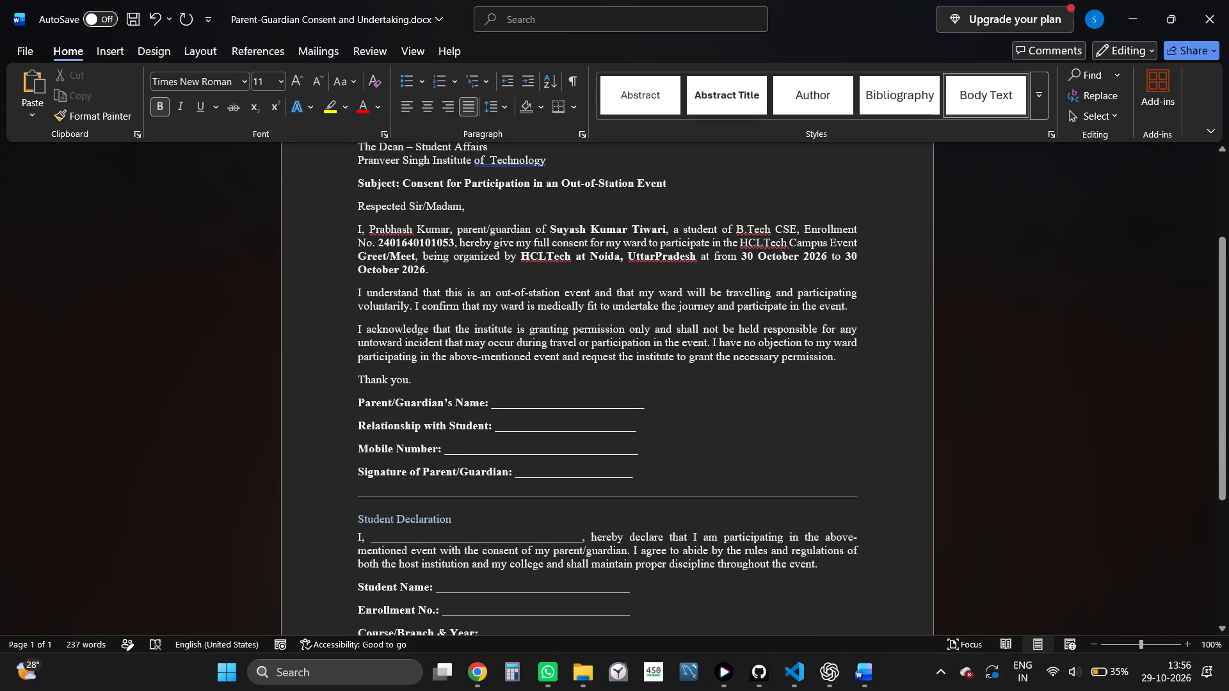
Replace the blank after "Parent/Guardian's Name:" with the parent's full name in regular weight, matching the name in the consent paragraph.
drag(652, 406, 485, 407)
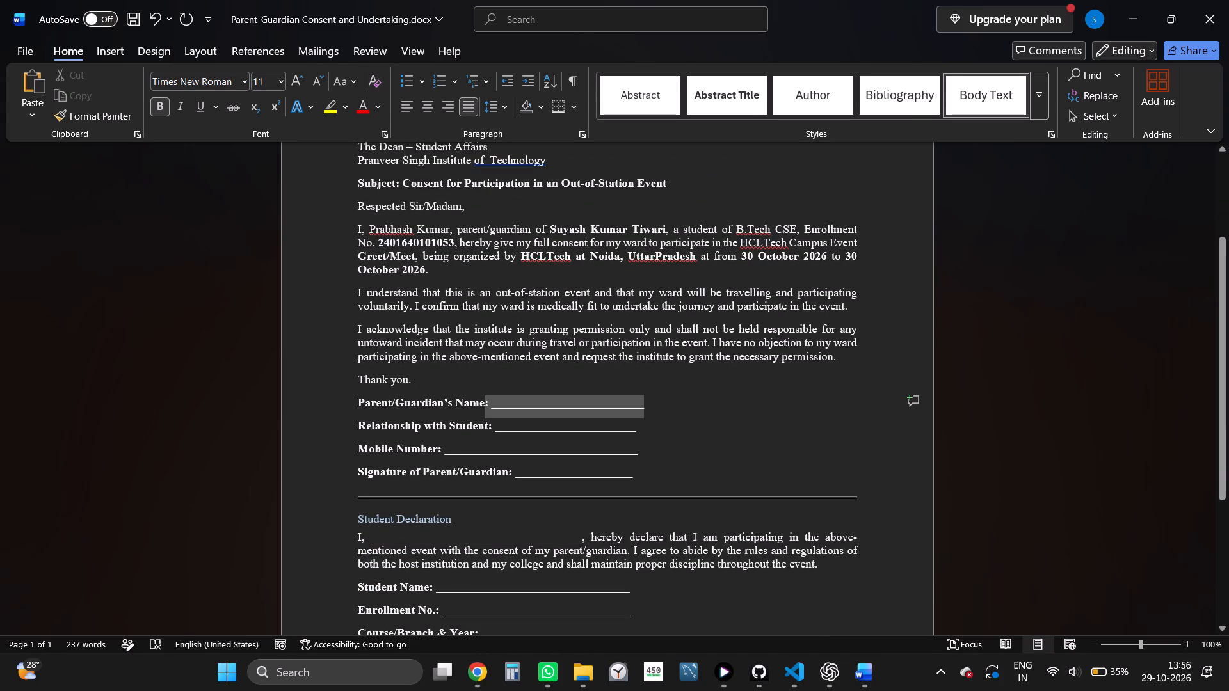
drag(485, 407, 490, 411)
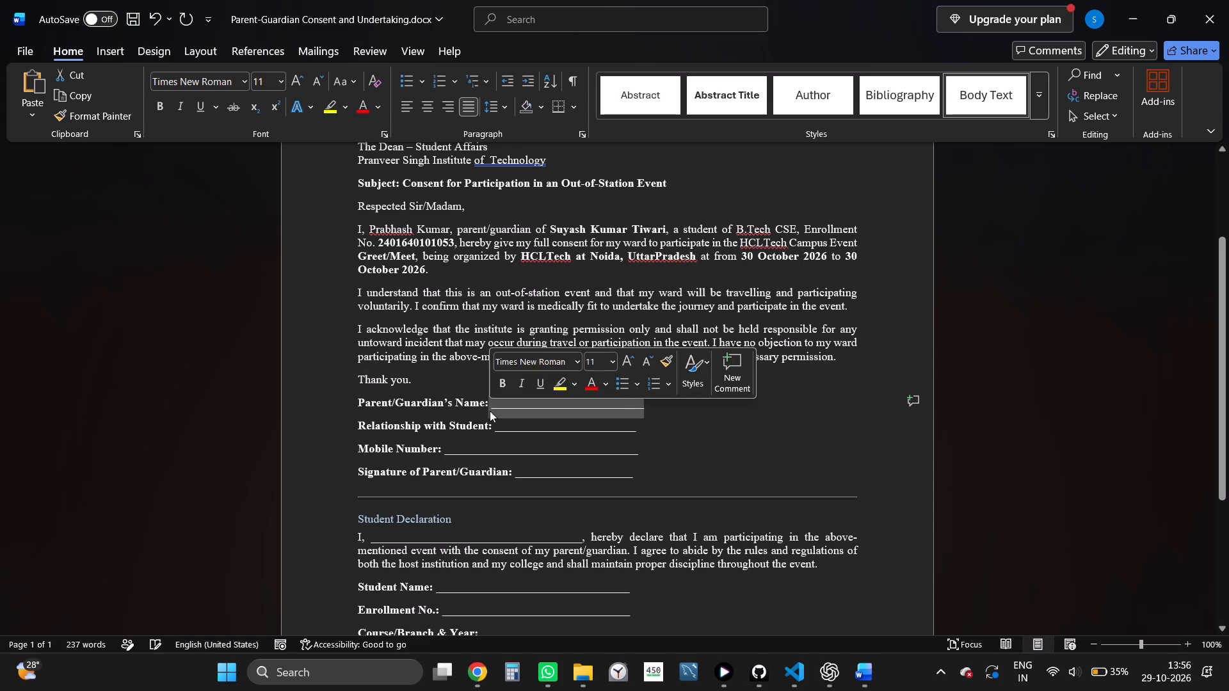
key(BackSpace)
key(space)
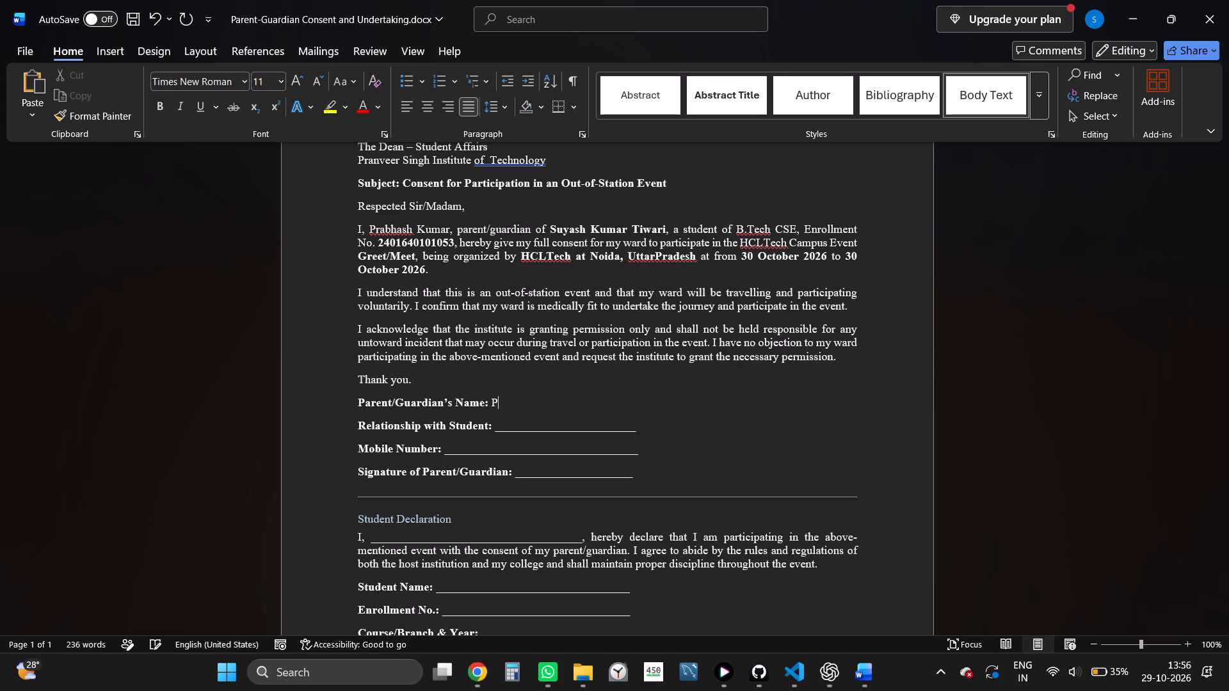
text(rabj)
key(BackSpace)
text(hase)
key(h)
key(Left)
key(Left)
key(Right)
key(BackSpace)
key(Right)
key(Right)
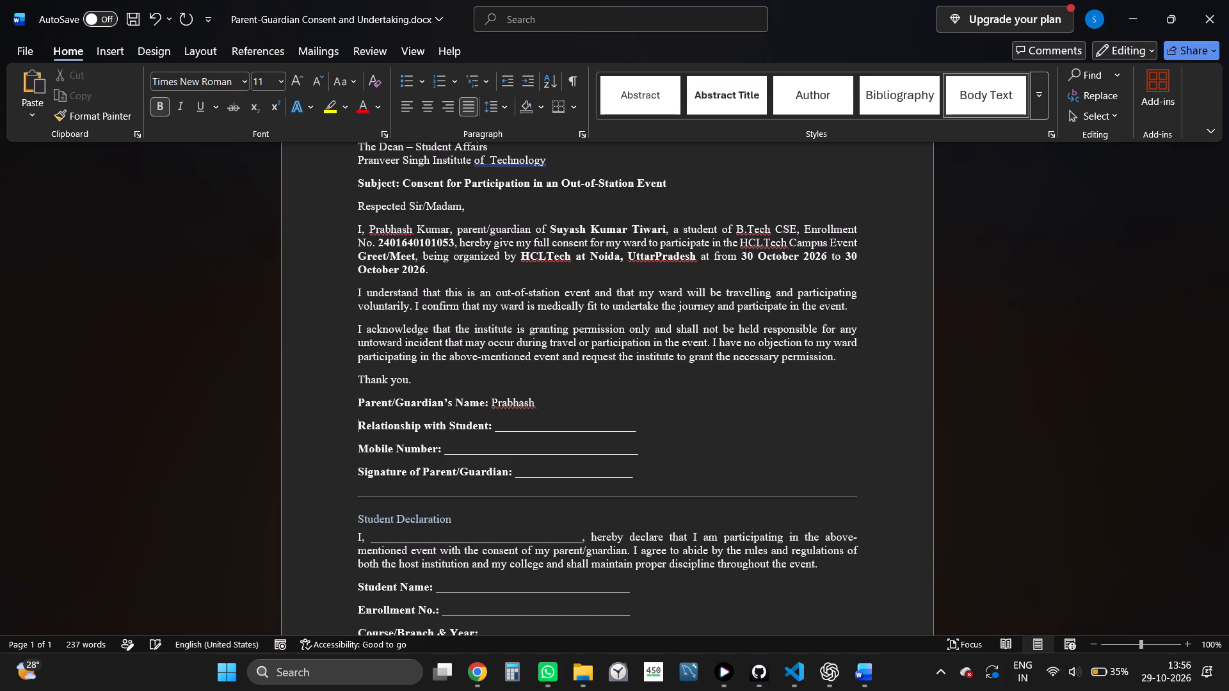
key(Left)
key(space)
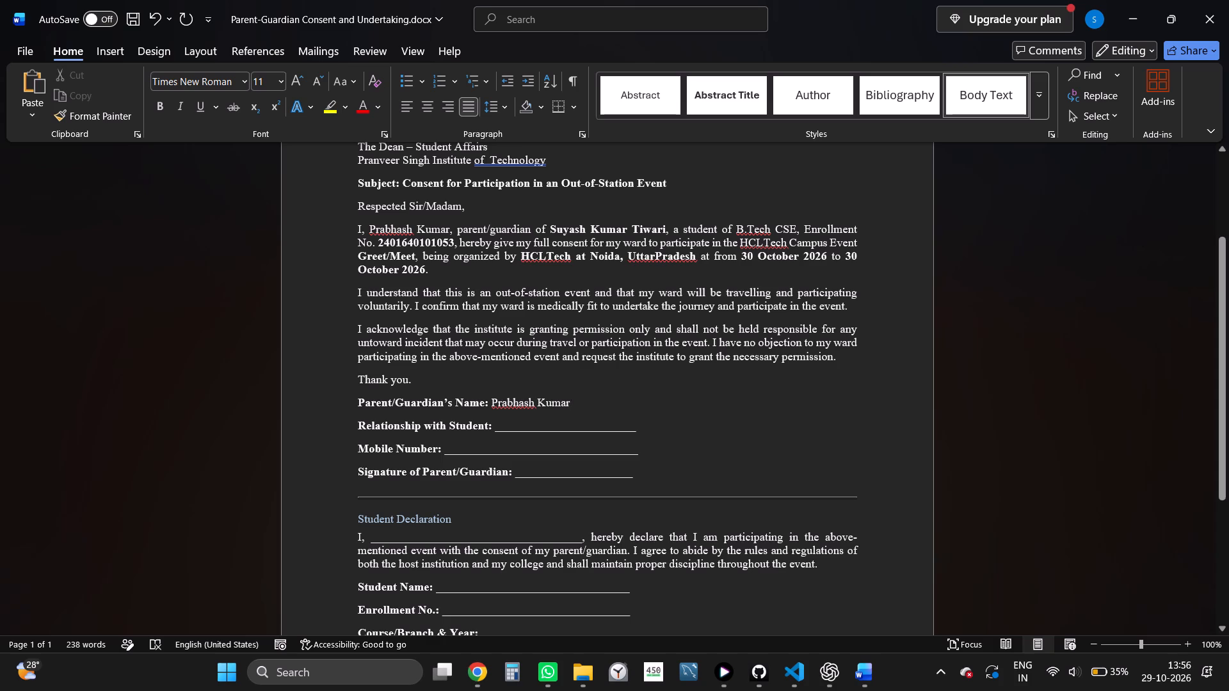
Replace the blank after "Relationship with Student:" with "Father" in regular weight.
drag(659, 431, 495, 433)
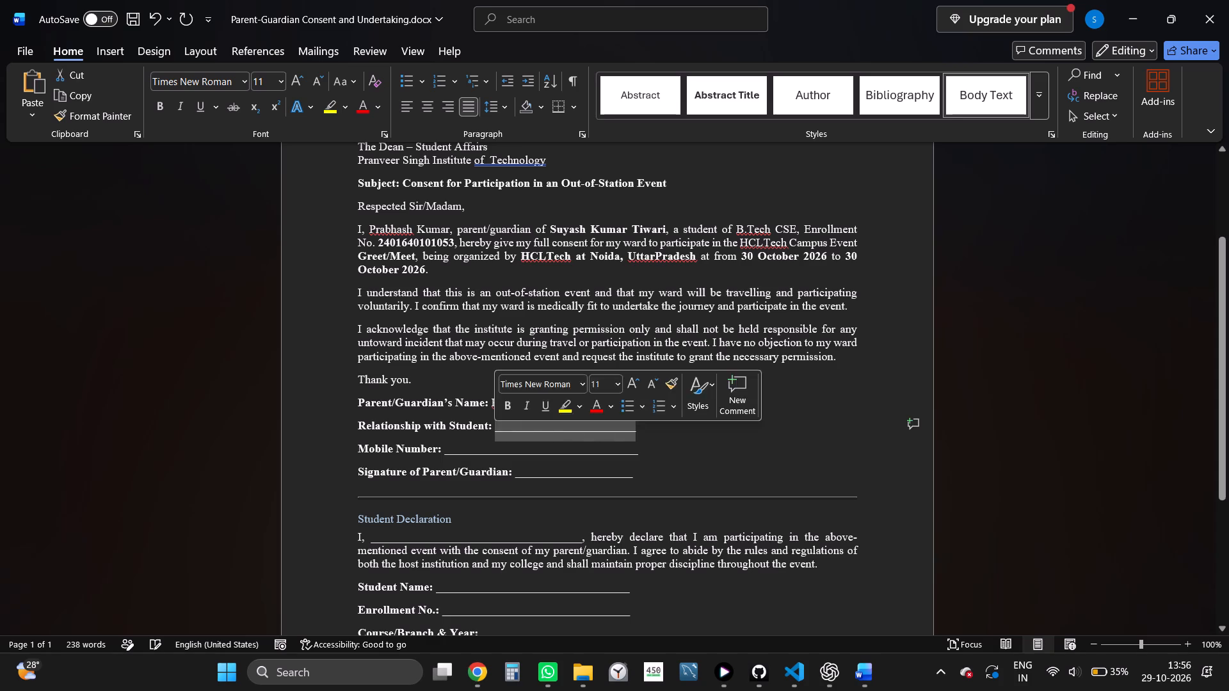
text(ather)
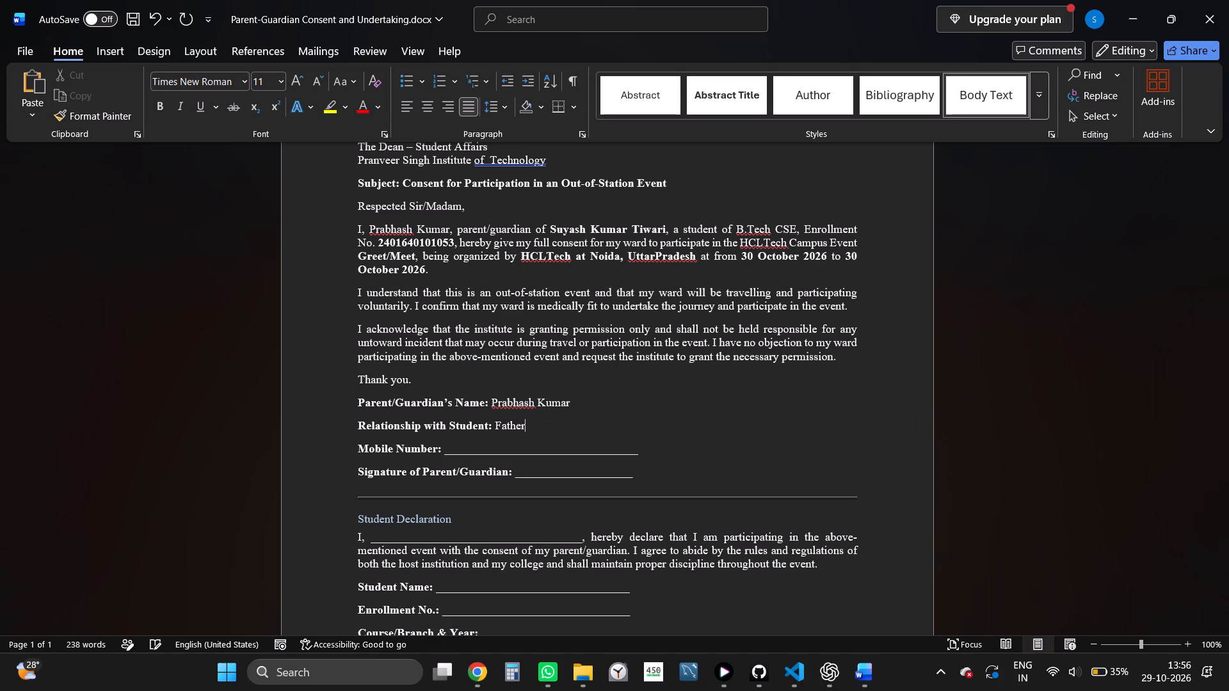
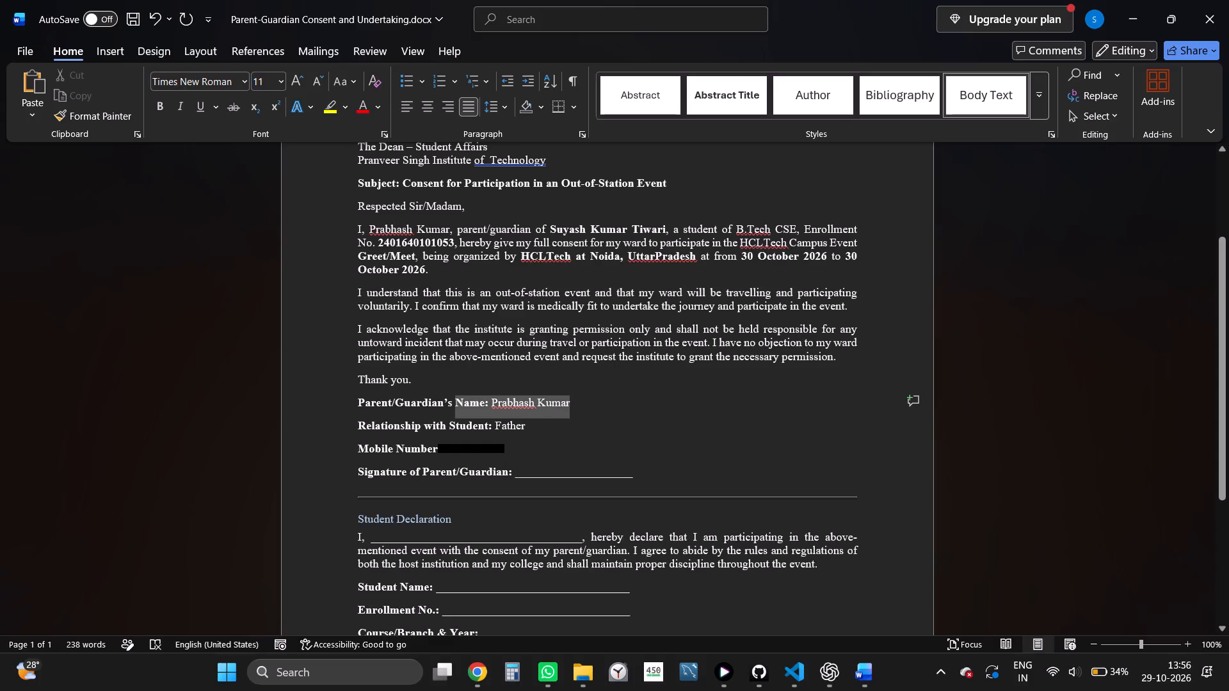
Replace the blank after "Signature of Parent/Guardian:" with a copy of the parent's name from the "Parent/Guardian's Name:" line.
drag(487, 397, 496, 397)
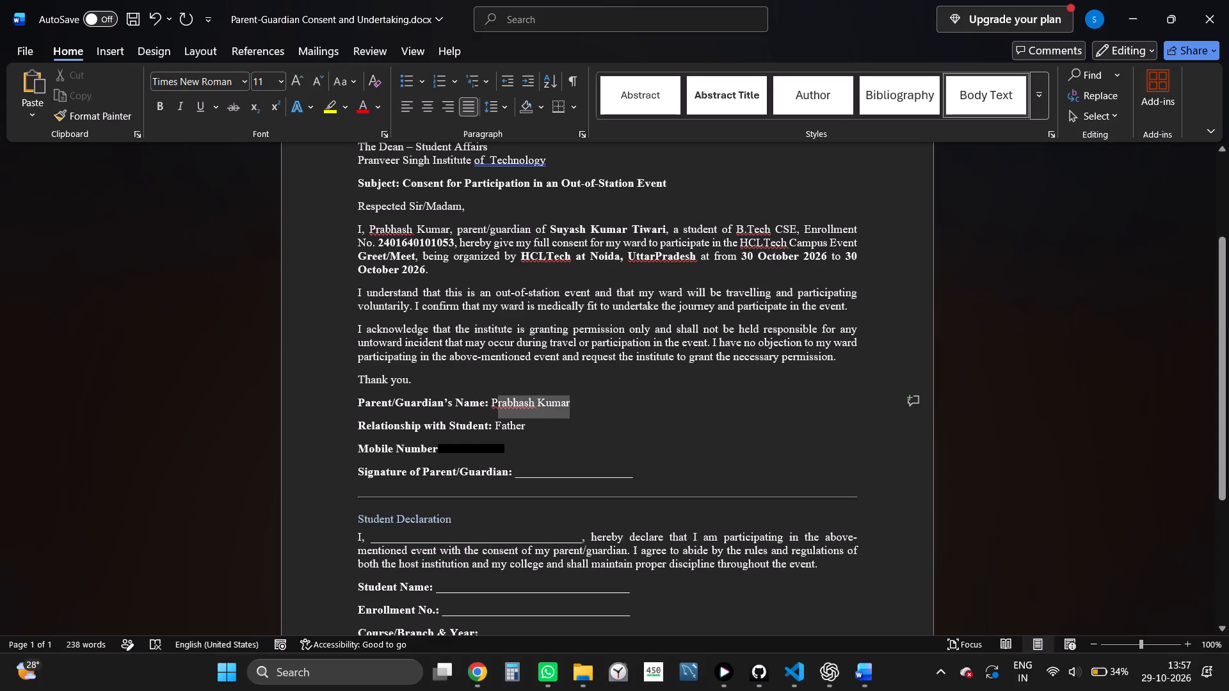
drag(496, 397, 493, 399)
key(ctrl+c)
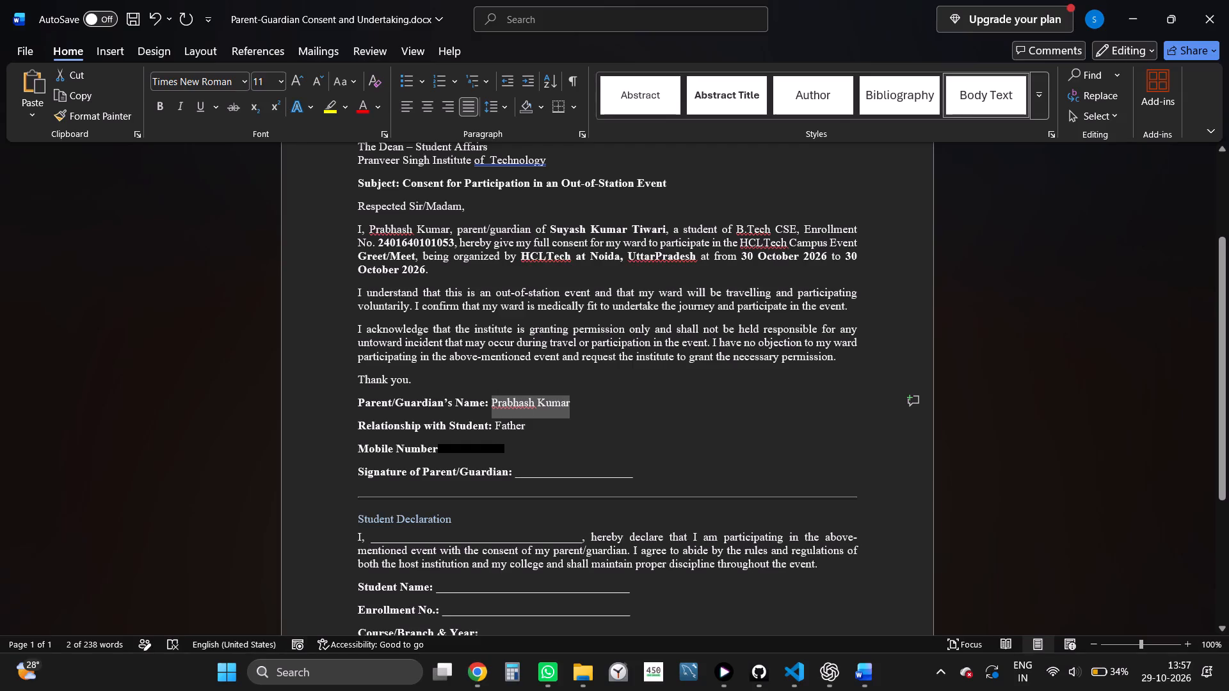
key(ctrl+c)
drag(642, 473, 513, 472)
key(ctrl+v)
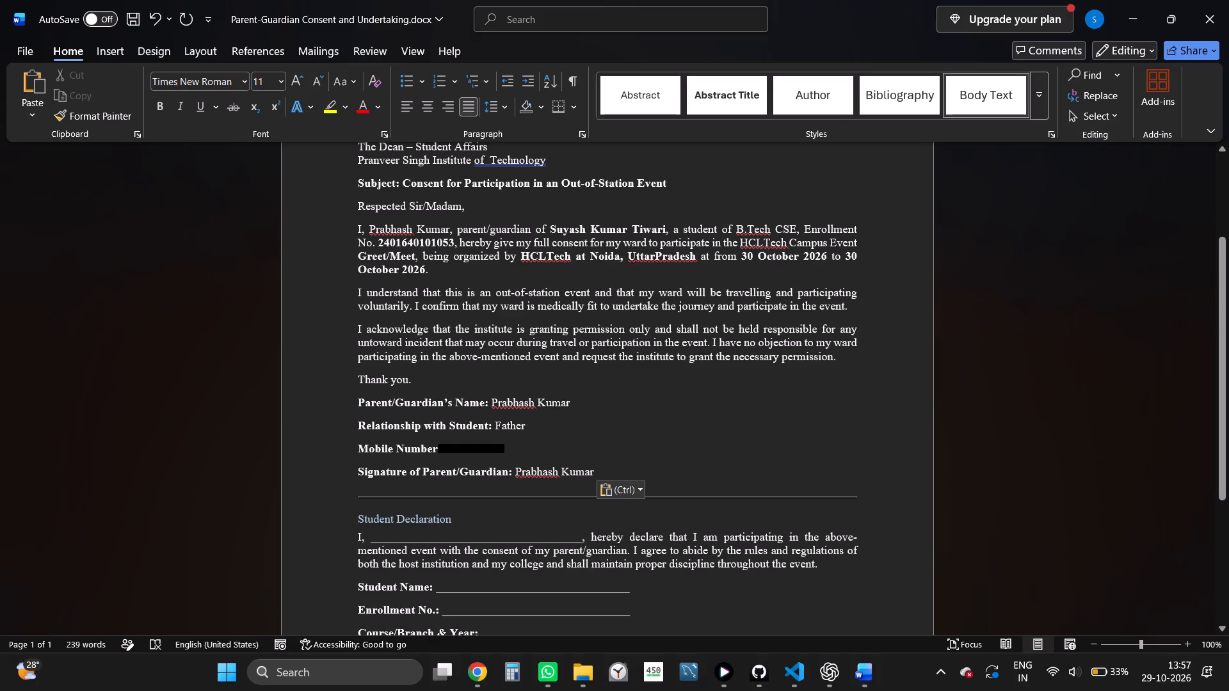
Replace the blank after "I," in the Student Declaration with the student's bold full name copied from the consent paragraph, keeping the comma.
drag(664, 223, 553, 226)
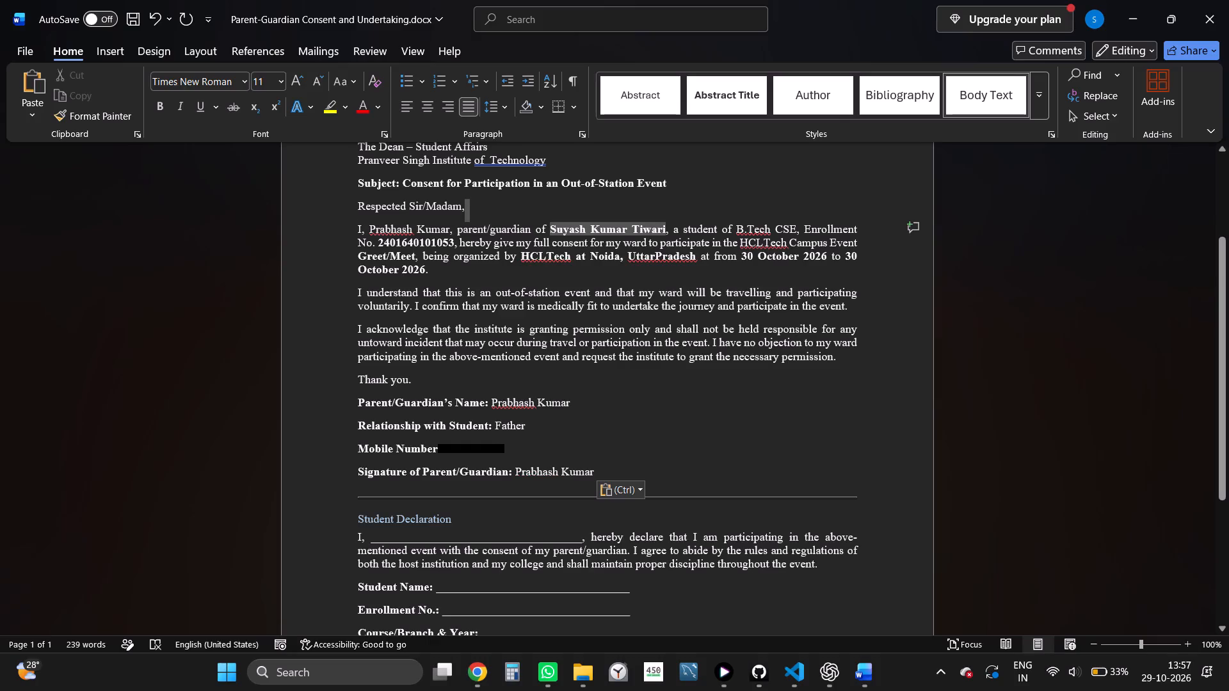
drag(553, 226, 550, 230)
key(ctrl+c)
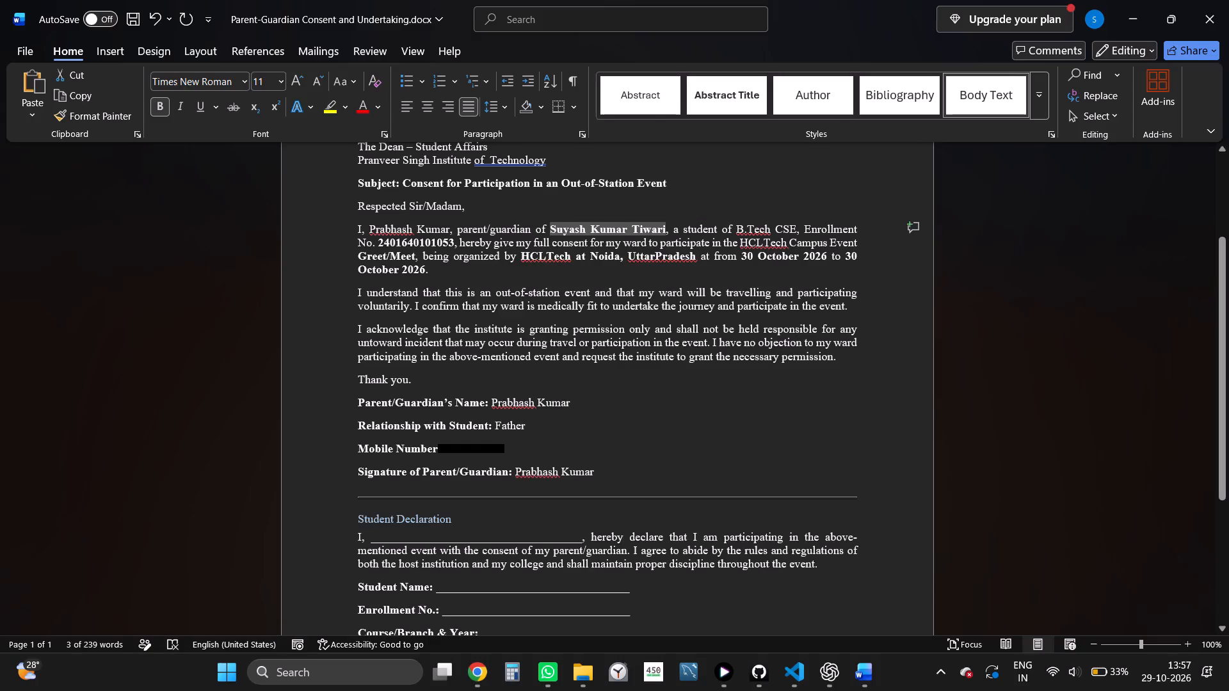
drag(579, 540, 445, 526)
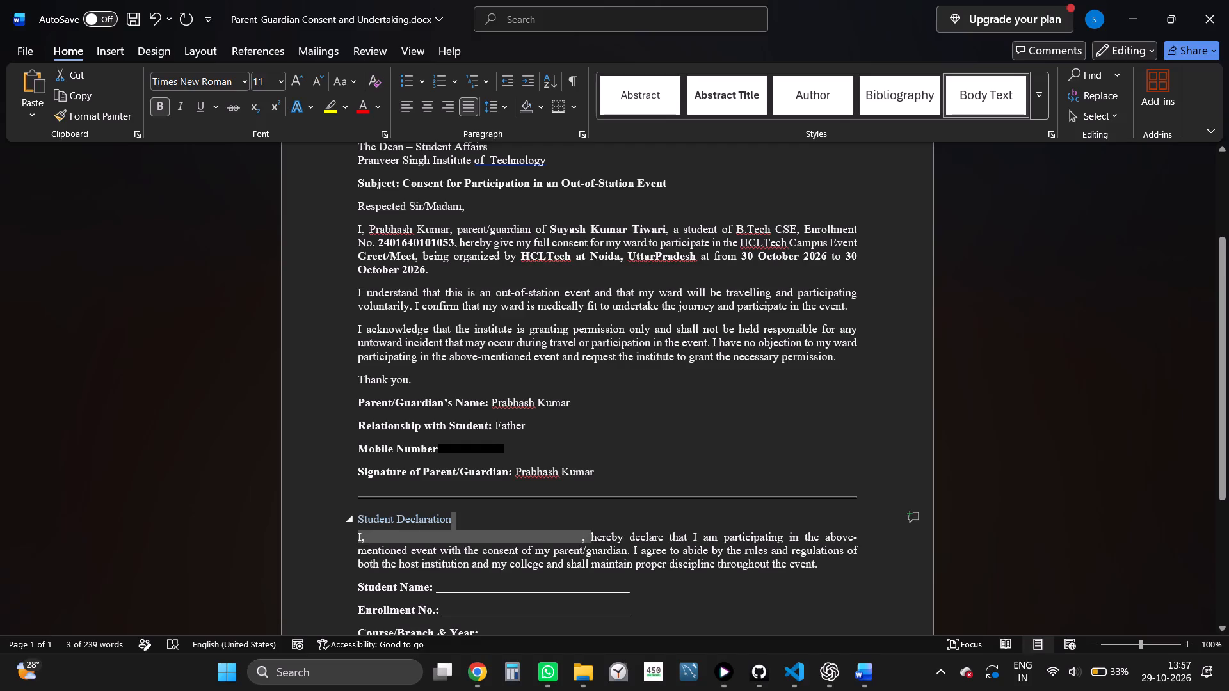
drag(445, 526, 376, 540)
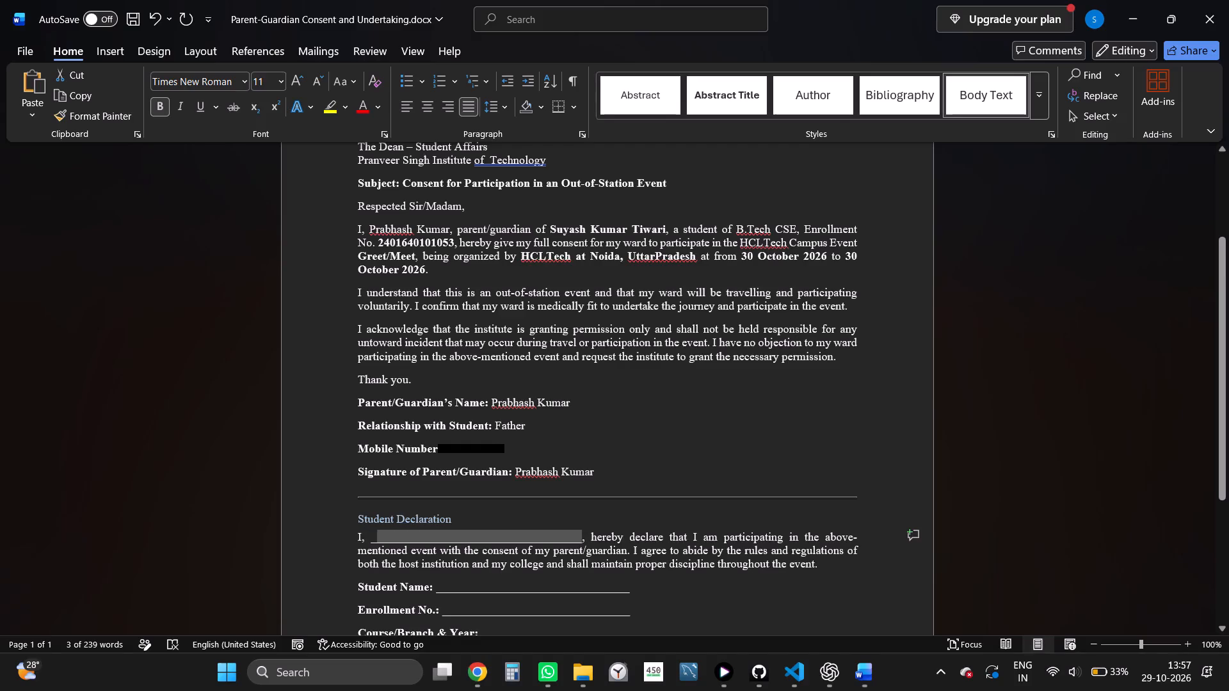
drag(376, 540, 373, 539)
key(ctrl+v)
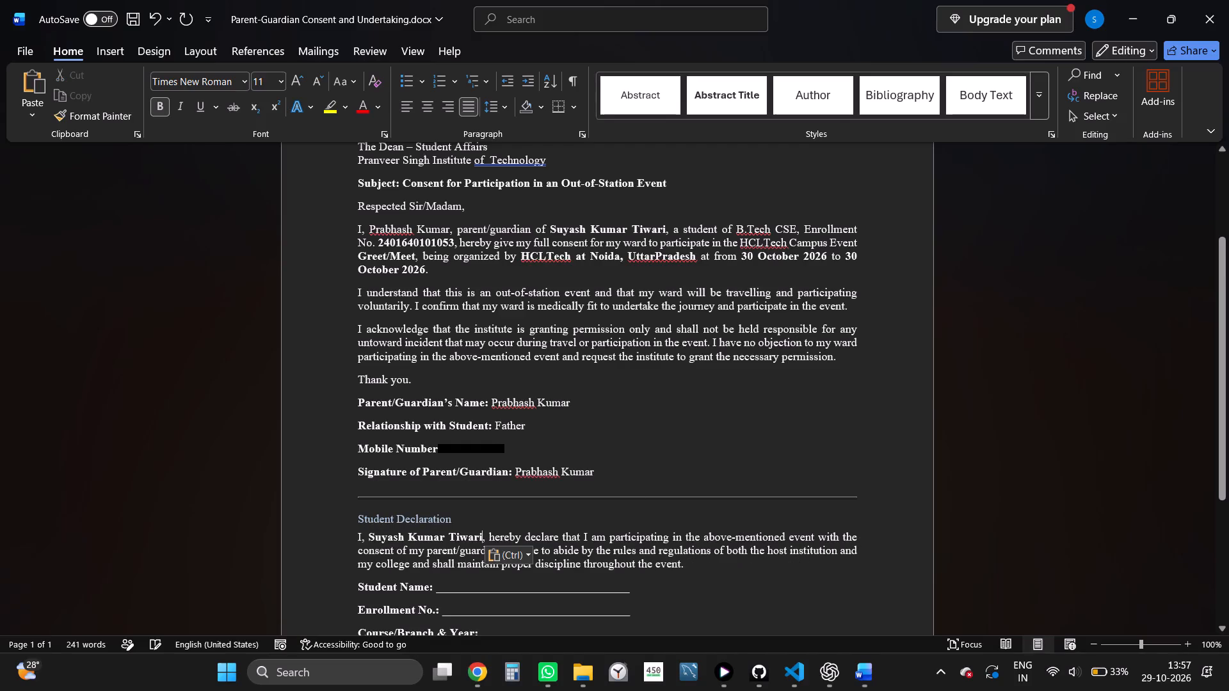
key(space)
key(BackSpace)
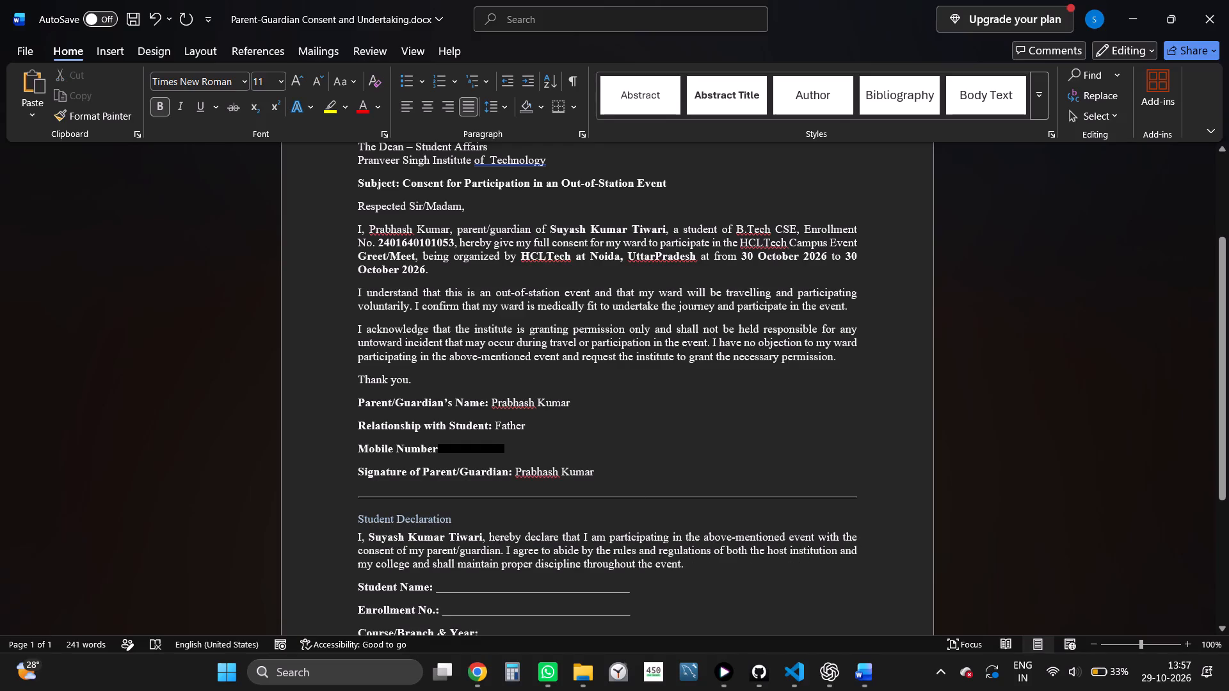
Replace the blank after "Student Name:" with the same copied bold student name.
drag(632, 594, 497, 589)
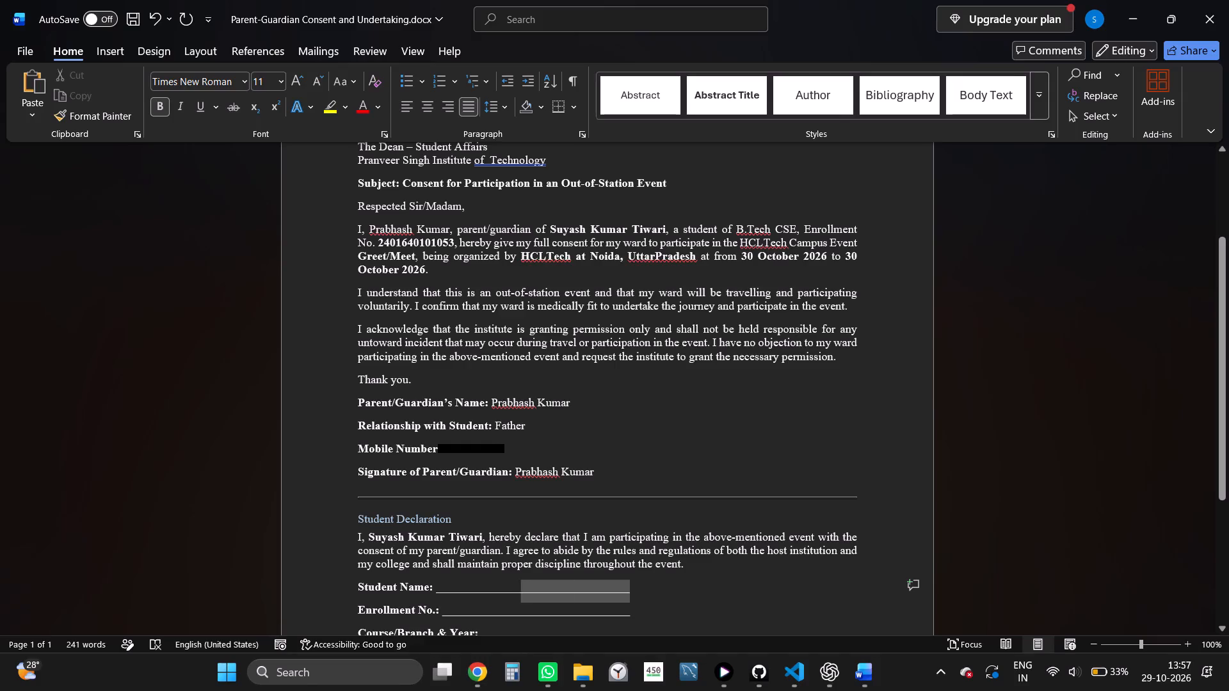
drag(497, 589, 424, 590)
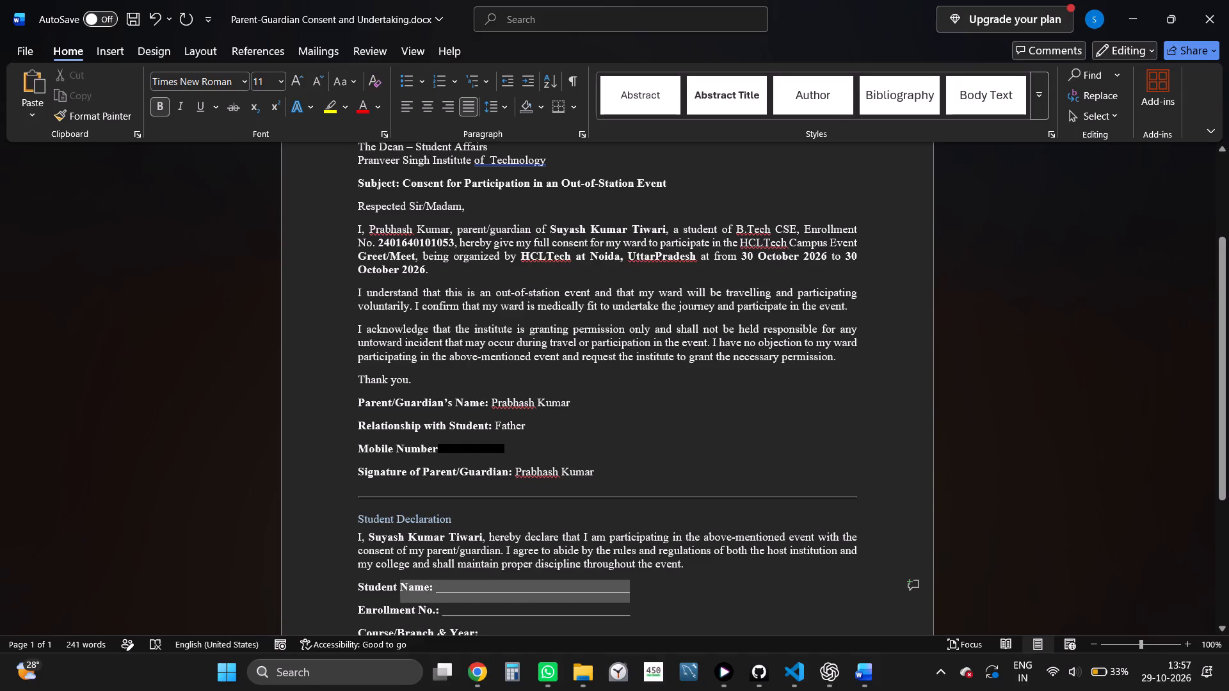
drag(424, 590, 435, 585)
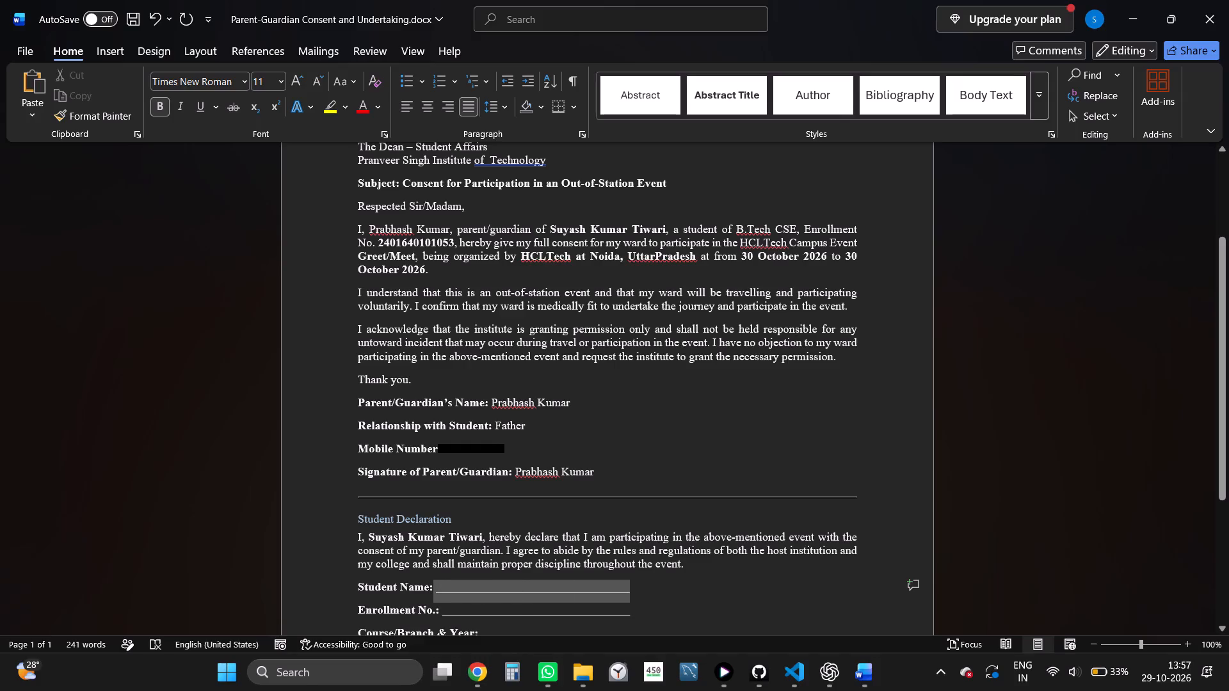
drag(435, 585, 437, 585)
key(ctrl+v)
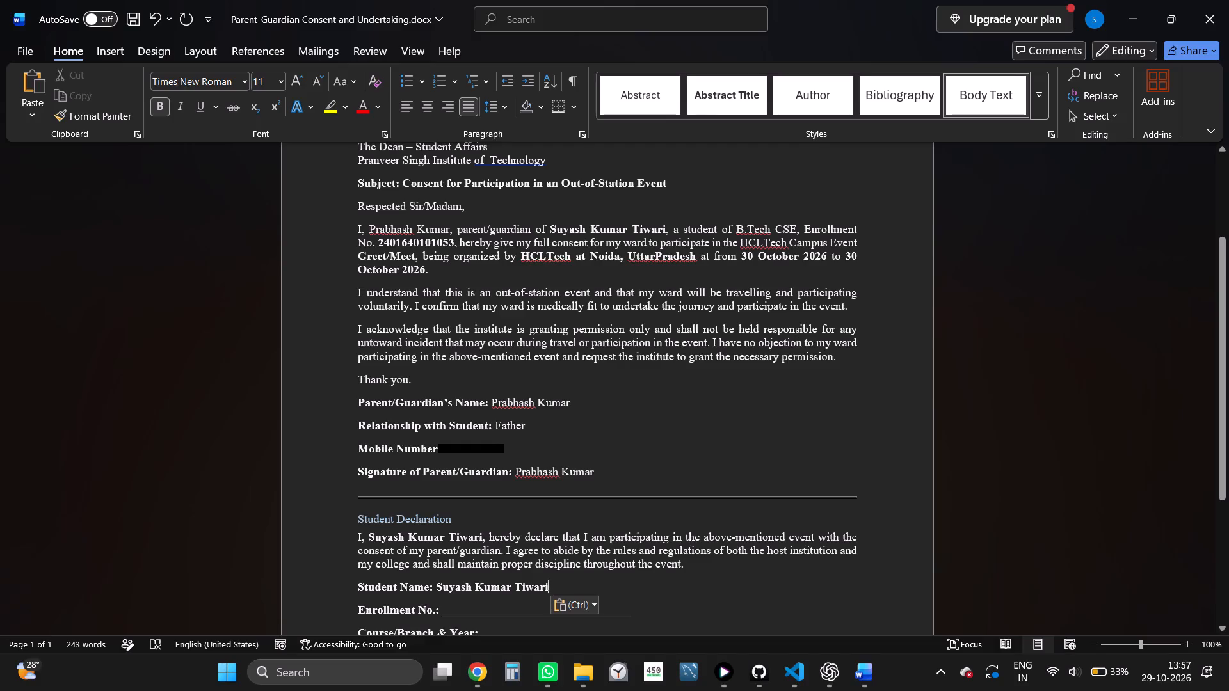
Replace the blank after "Enrollment No.:" with the bold enrollment number copied from the consent paragraph.
drag(455, 242, 450, 243)
drag(450, 243, 377, 246)
key(ctrl+c)
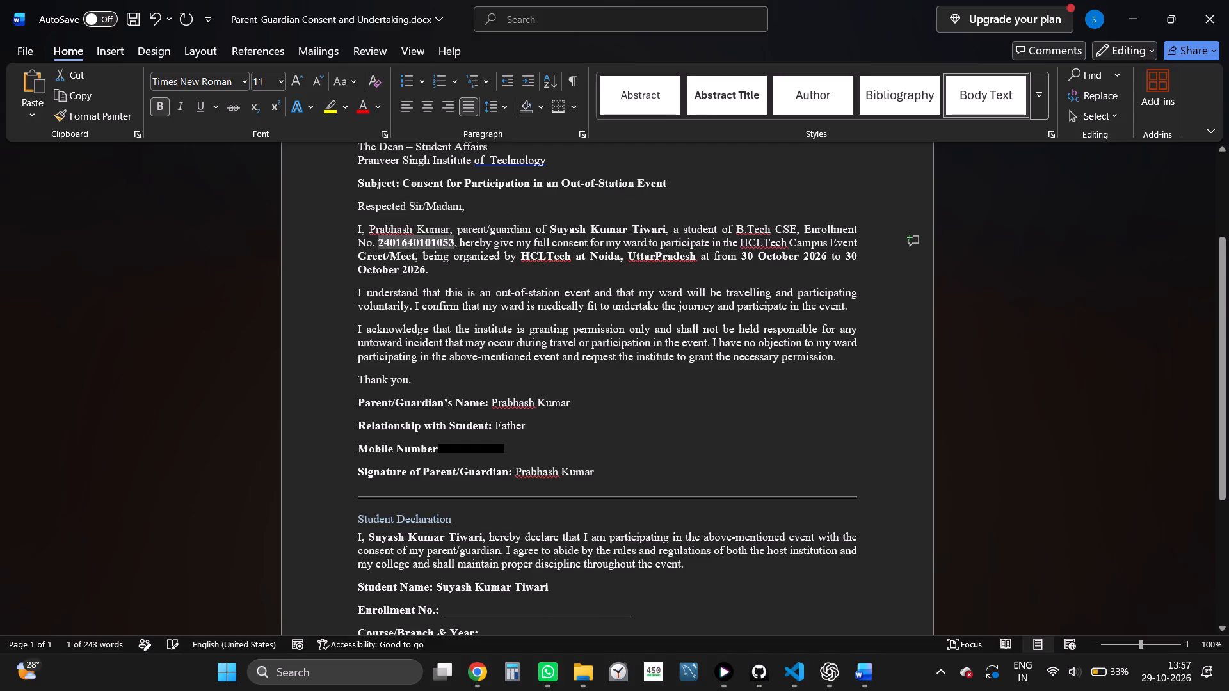
drag(639, 615, 478, 603)
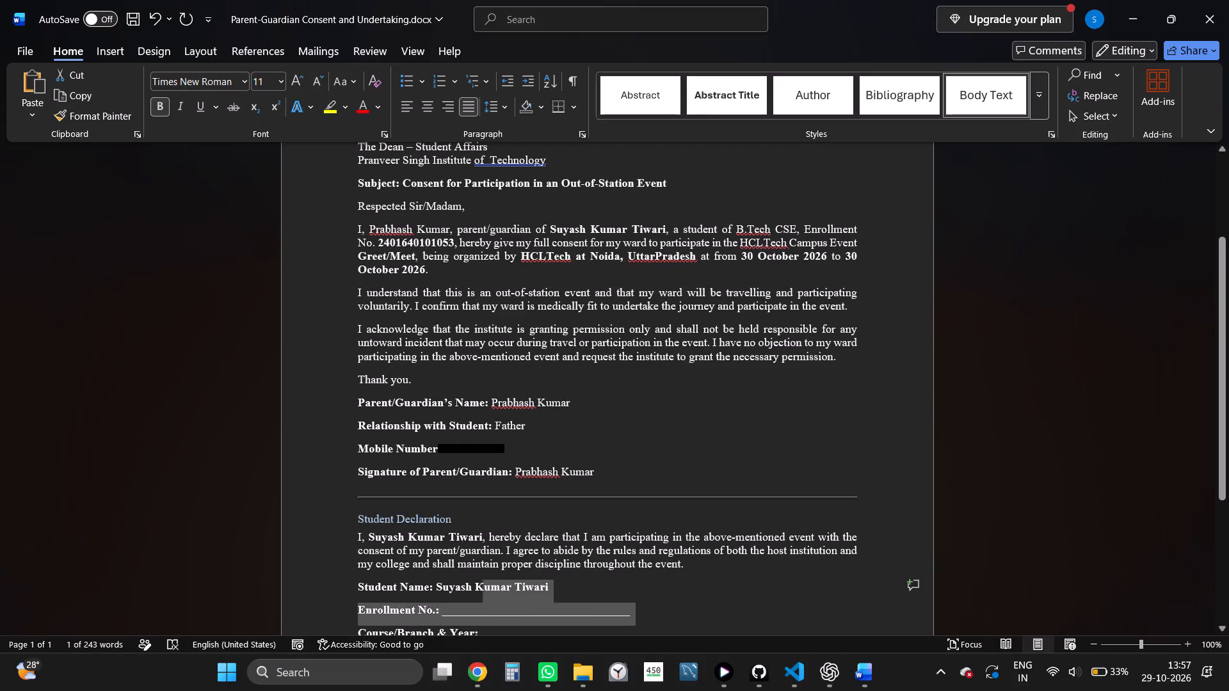
drag(478, 603, 443, 610)
key(ctrl+v)
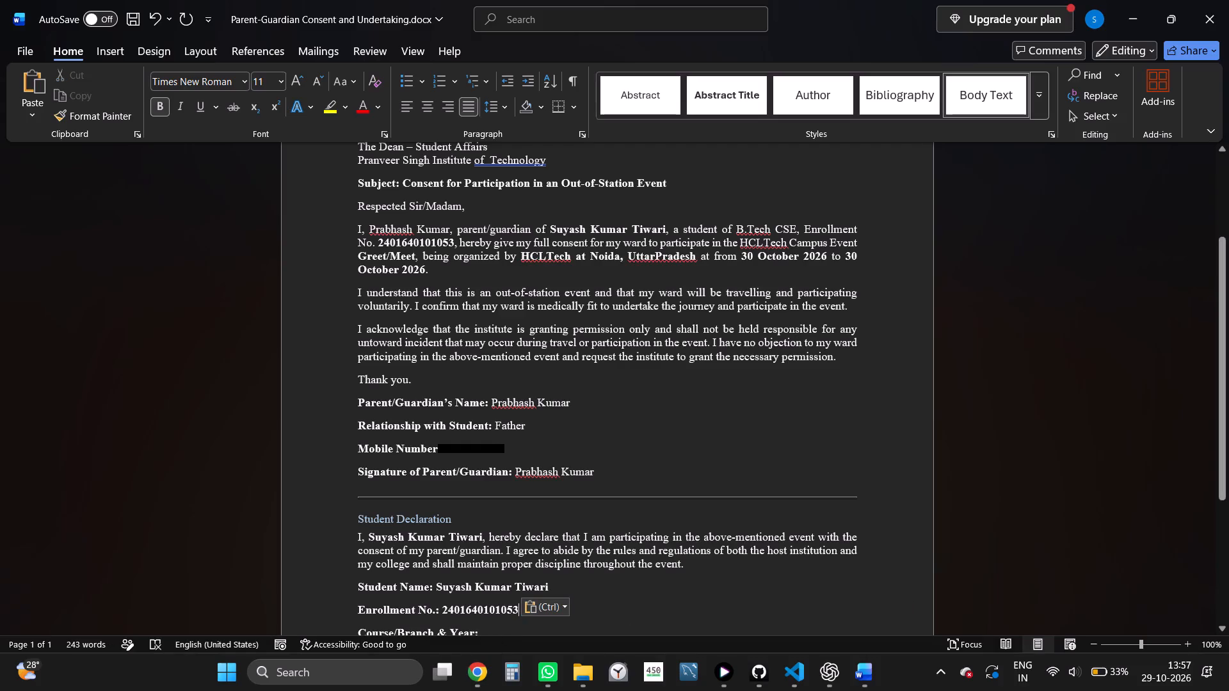
Replace the blank after "Course/Branch & Year:" with "CSE – 3rd Yr" in regular weight.
scroll(591, 596, down, 2)
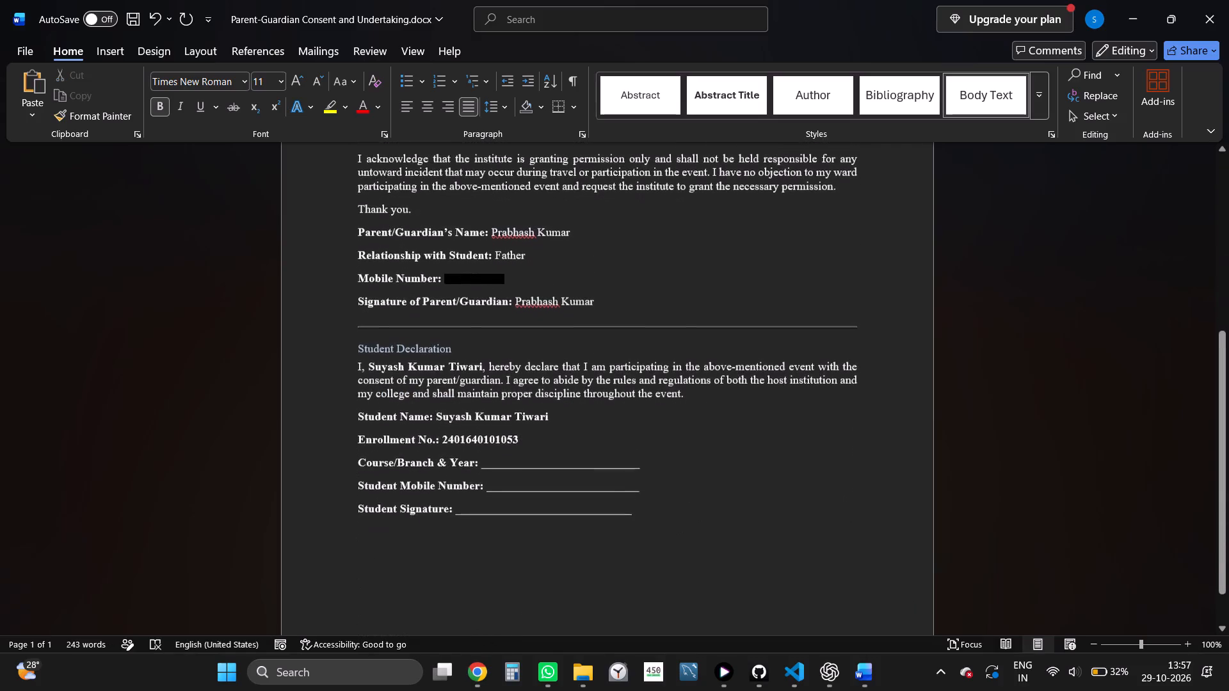
drag(643, 472, 484, 460)
key(BackSpace)
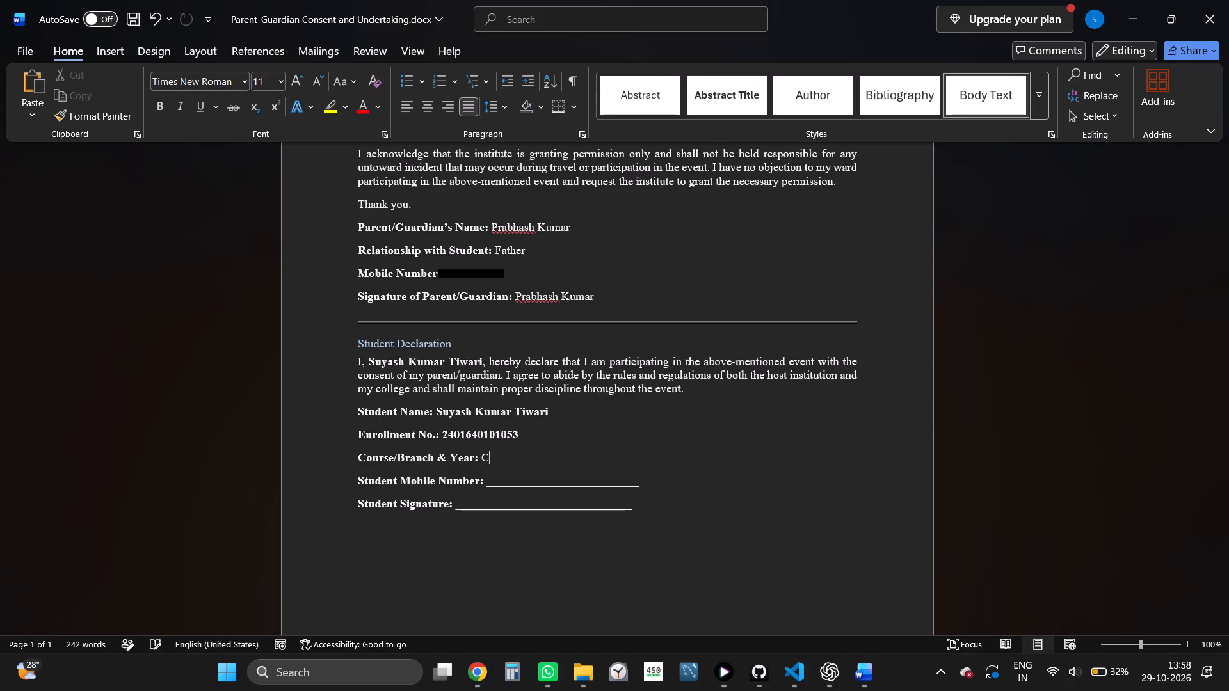
text(SE)
key(space)
text(-)
key(space)
key(3)
text(RD)
key(BackSpace)
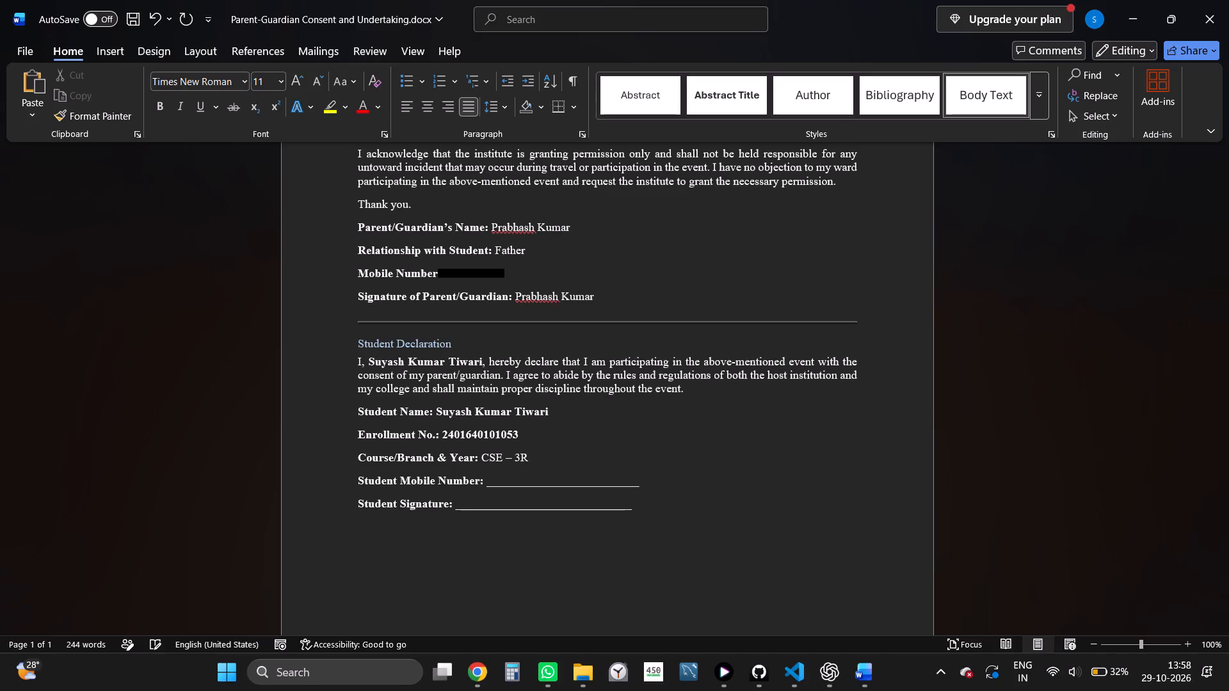
key(BackSpace)
text(rd)
key(space)
key(r)
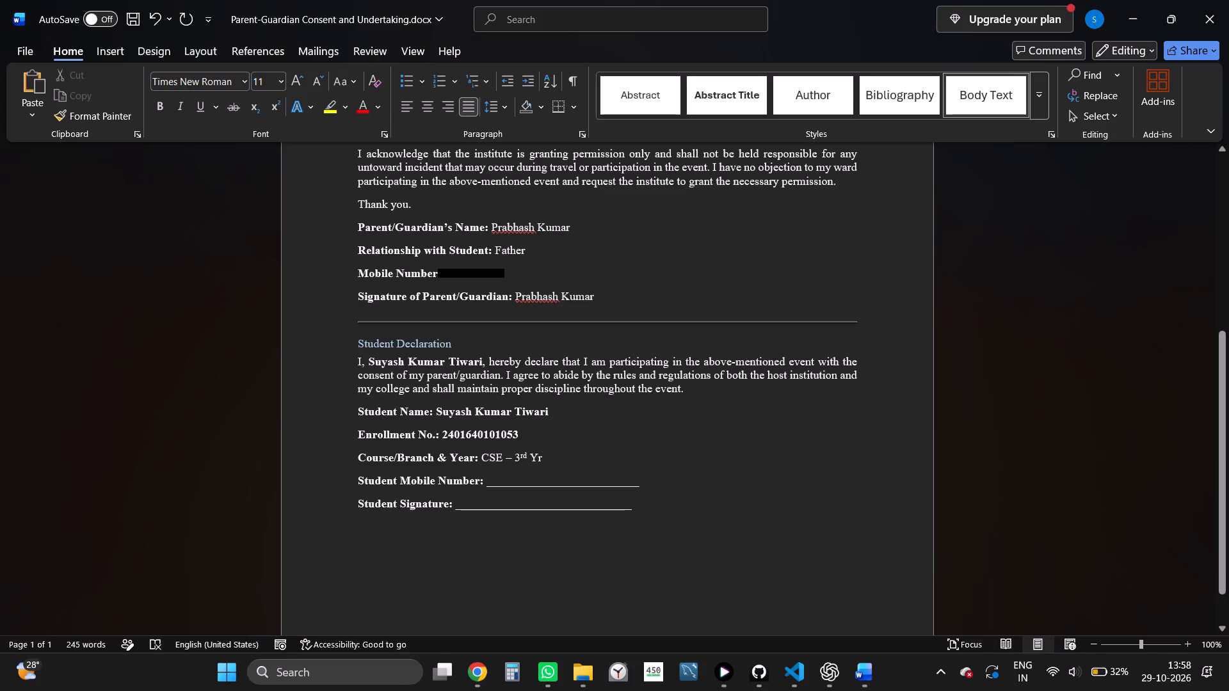
Select the blank after "Student Mobile Number:" for replacement.
drag(666, 480, 549, 469)
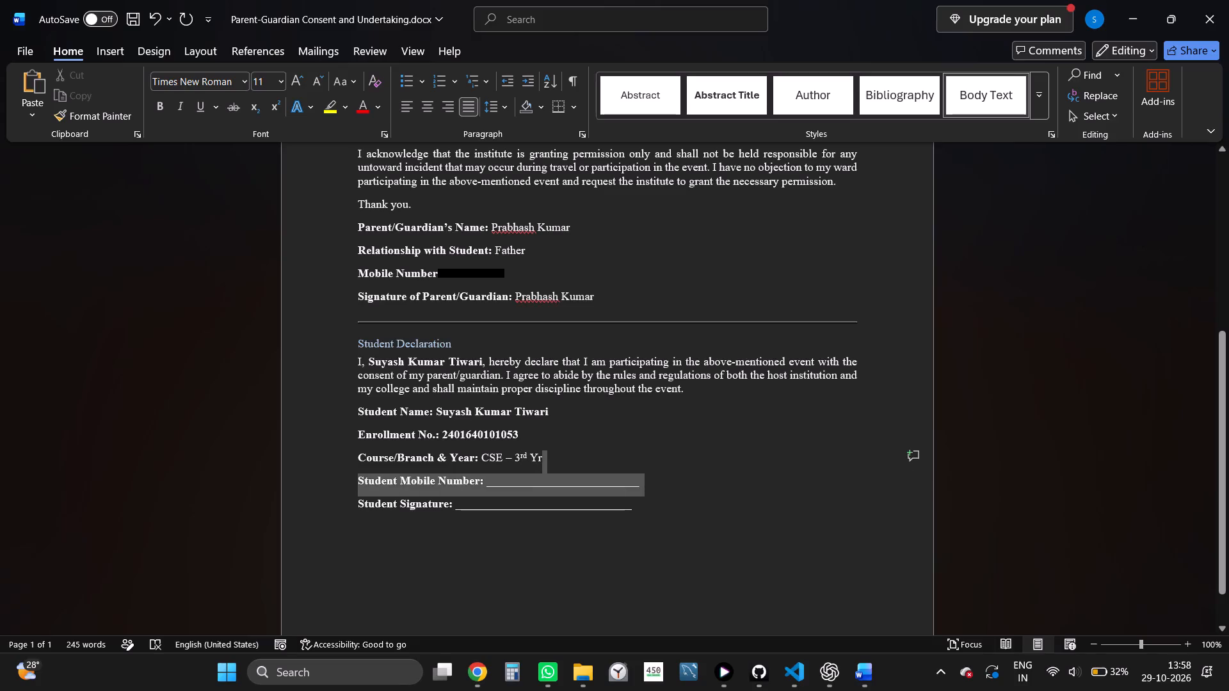
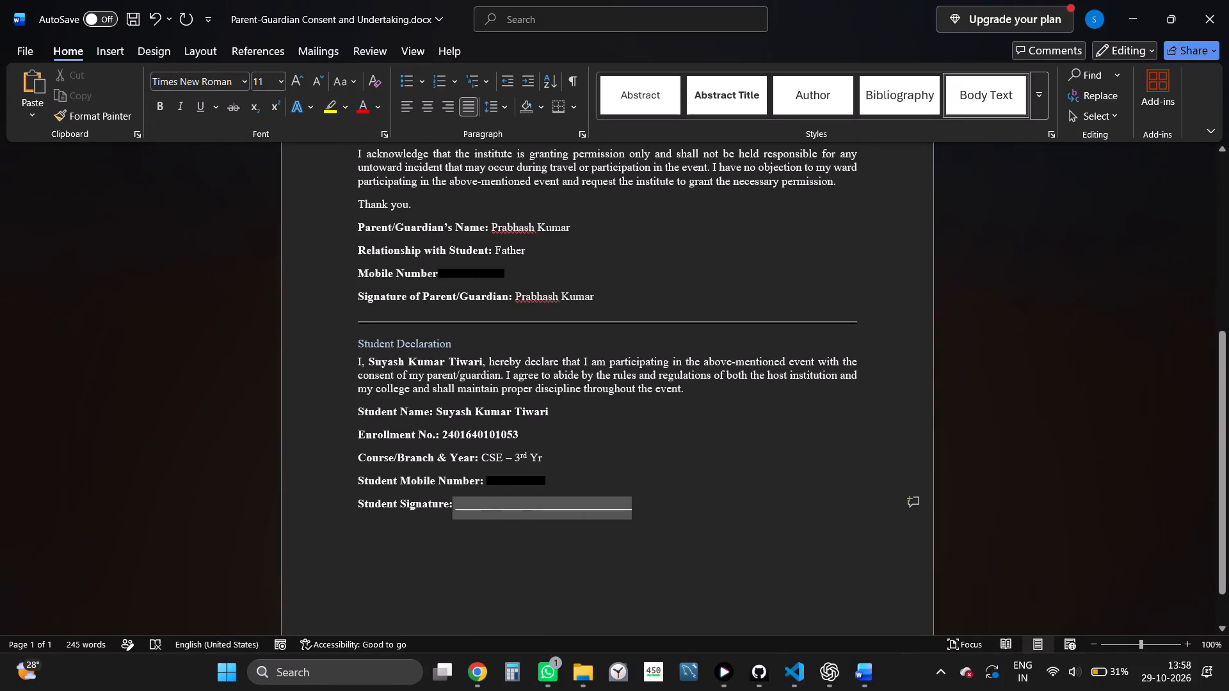
Replace the blank after "Student Signature:" with the copied bold student name from the clipboard history.
drag(452, 505, 456, 504)
key(BackSpace)
key(super+v)
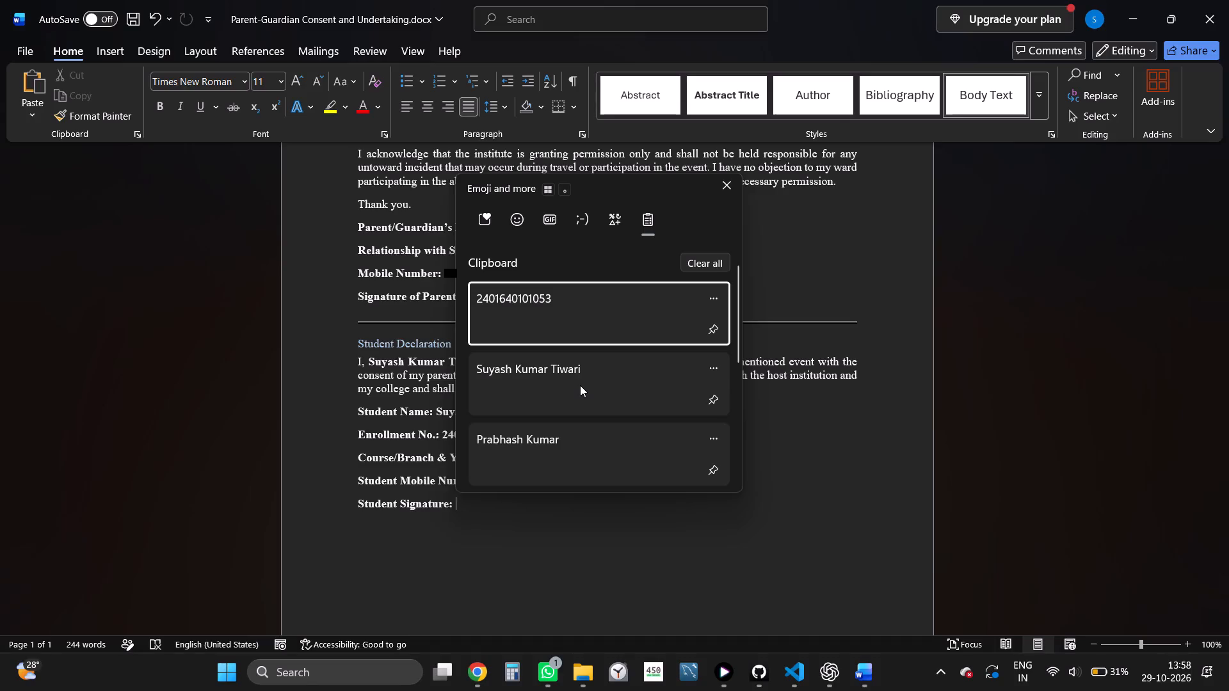
click(580, 385)
key(ctrl+v)
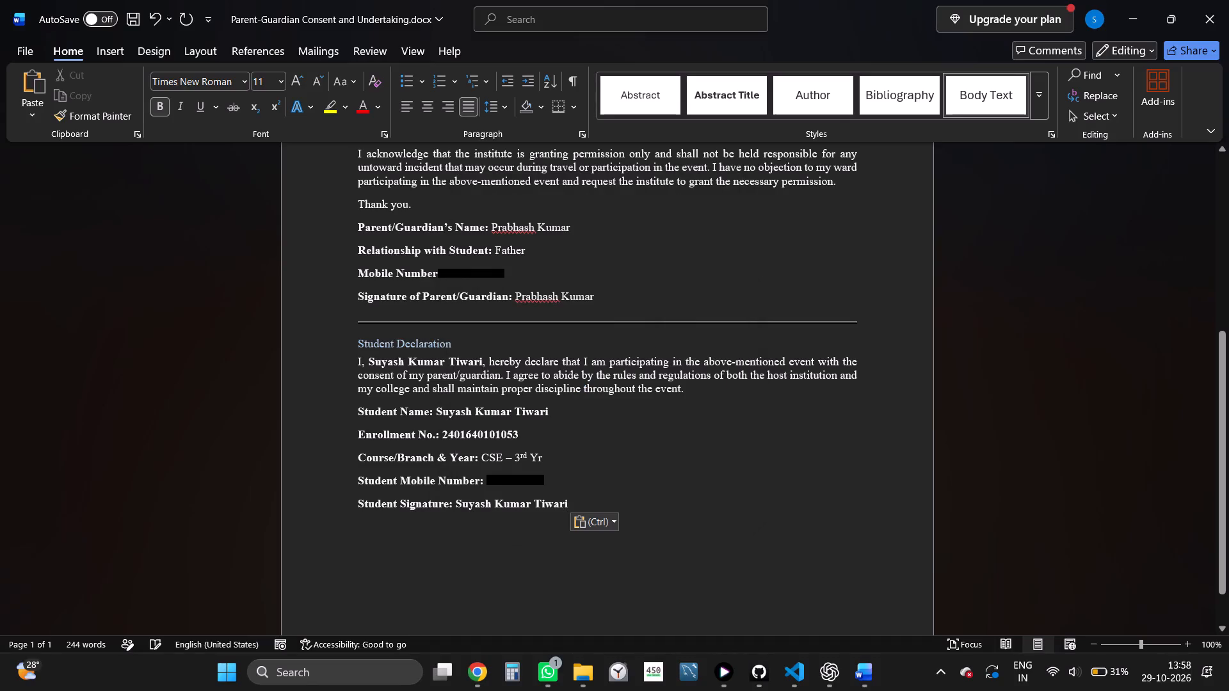
Review the completed form from the heading and consent paragraphs through the Student Declaration details.
scroll(580, 385, up, 2)
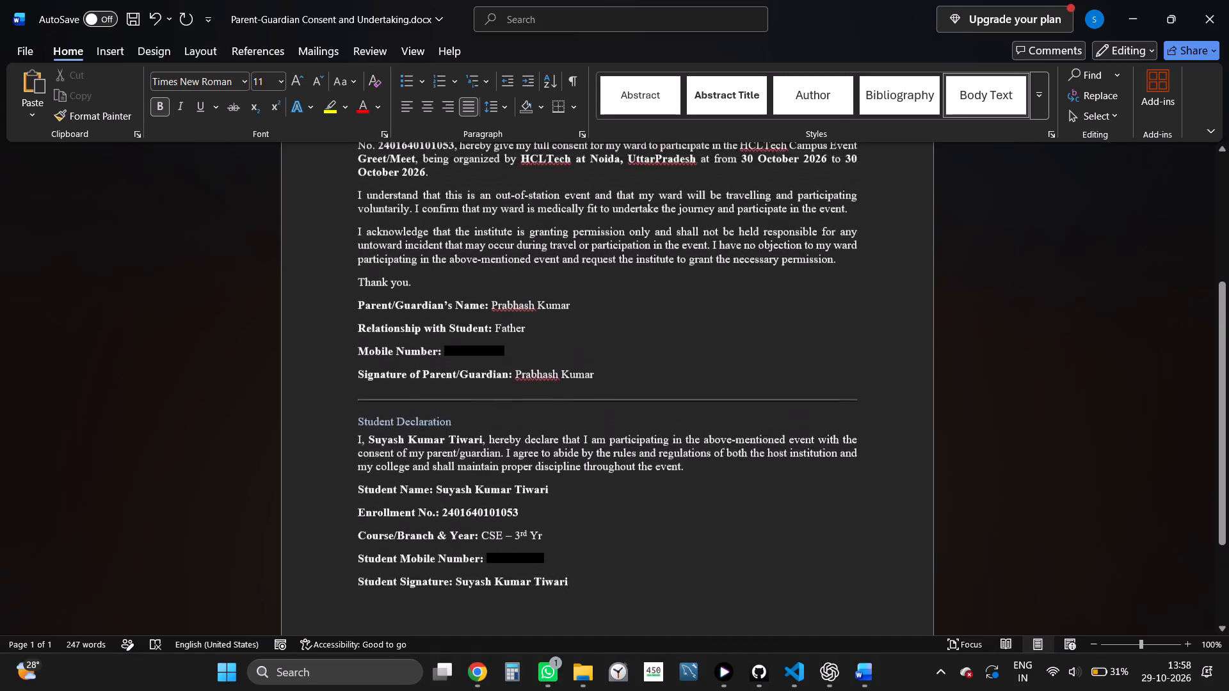
scroll(580, 385, up, 2)
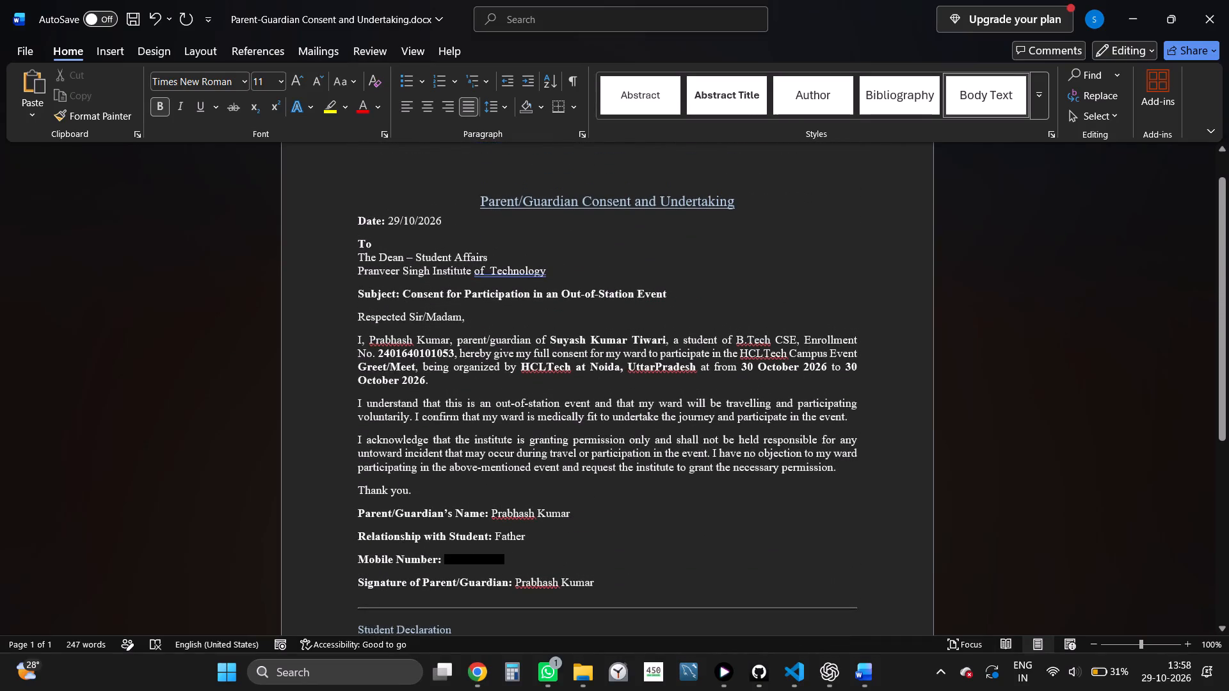
scroll(580, 385, up, 1)
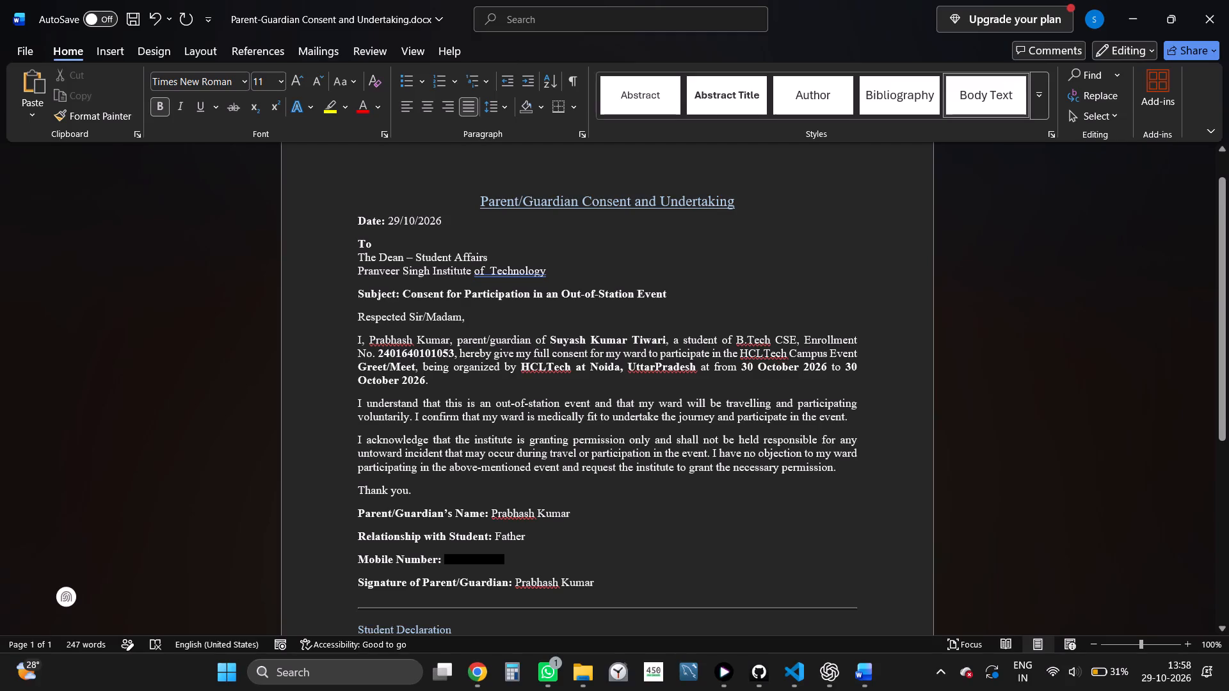
scroll(580, 385, up, 1)
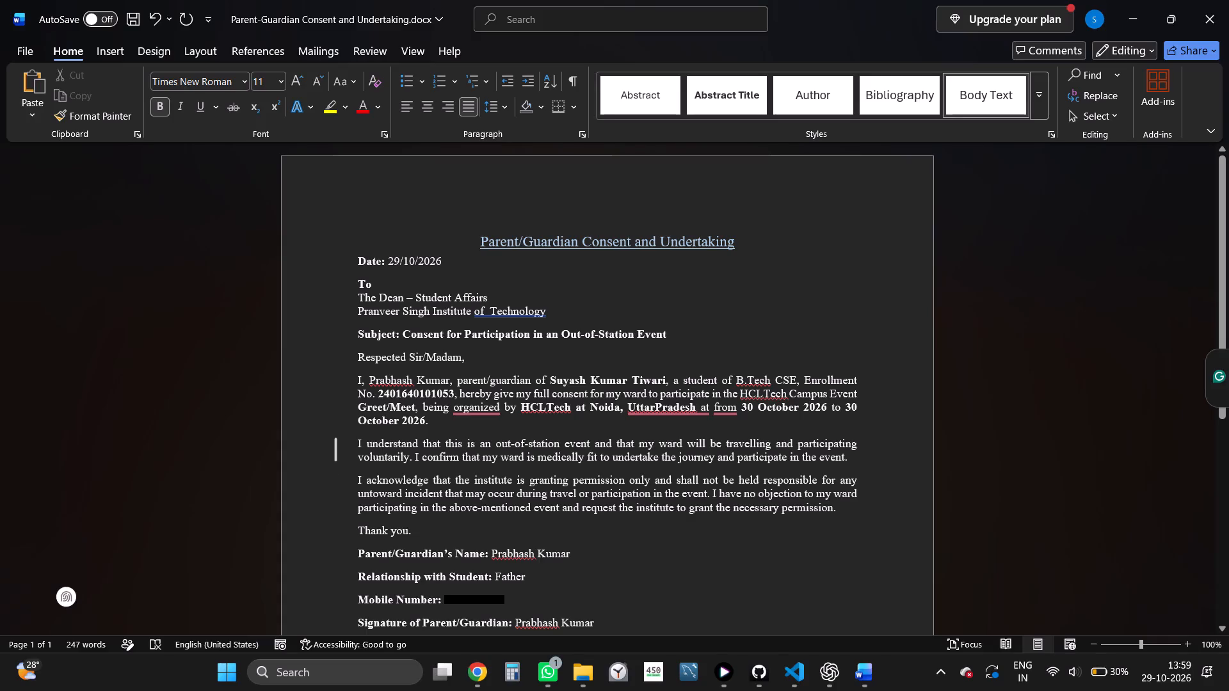
scroll(785, 442, down, 5)
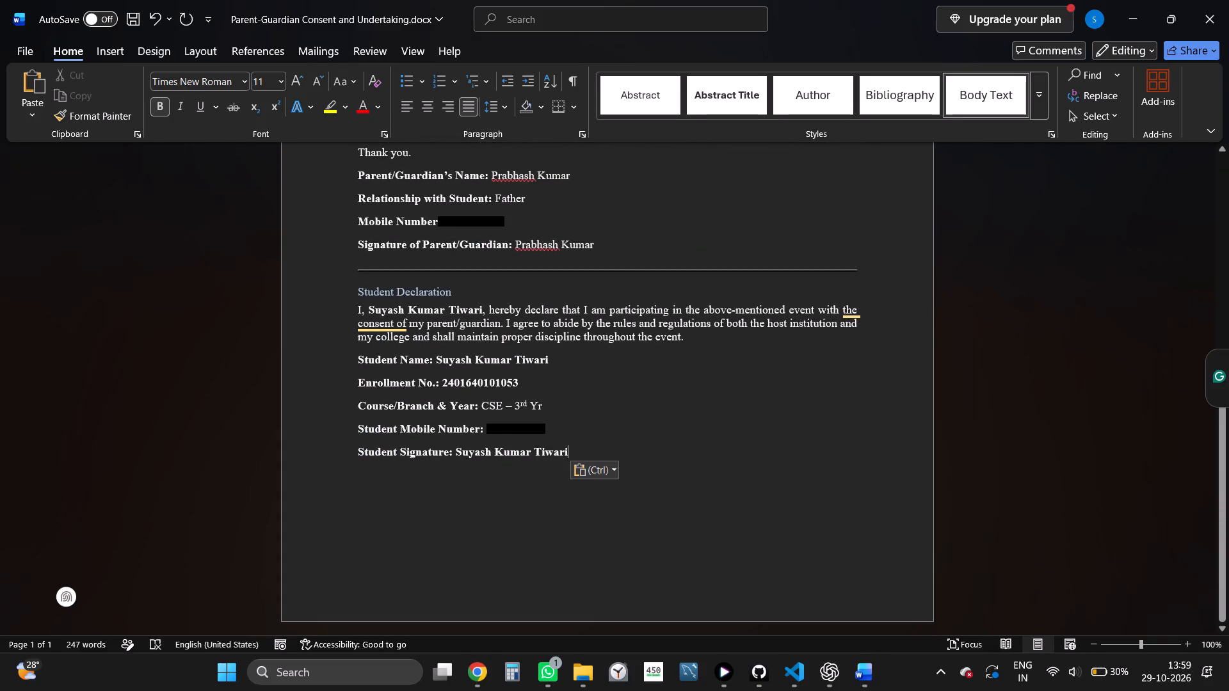
click(479, 404)
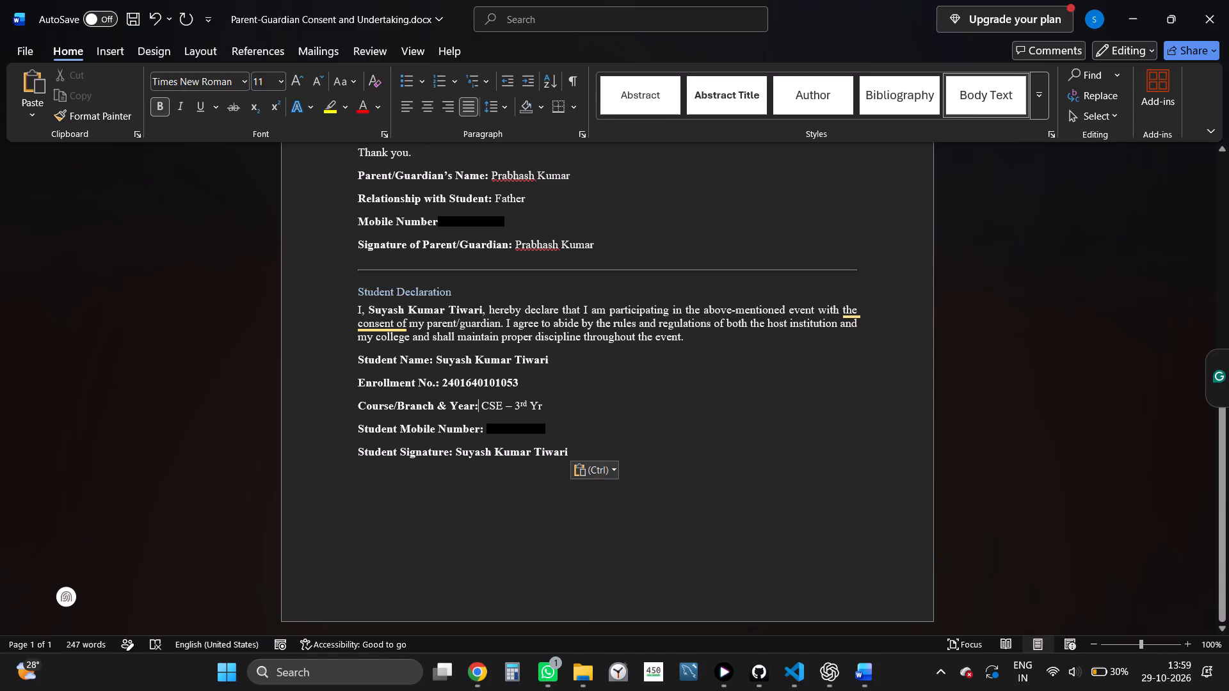
scroll(686, 456, up, 2)
scroll(686, 456, right, 1)
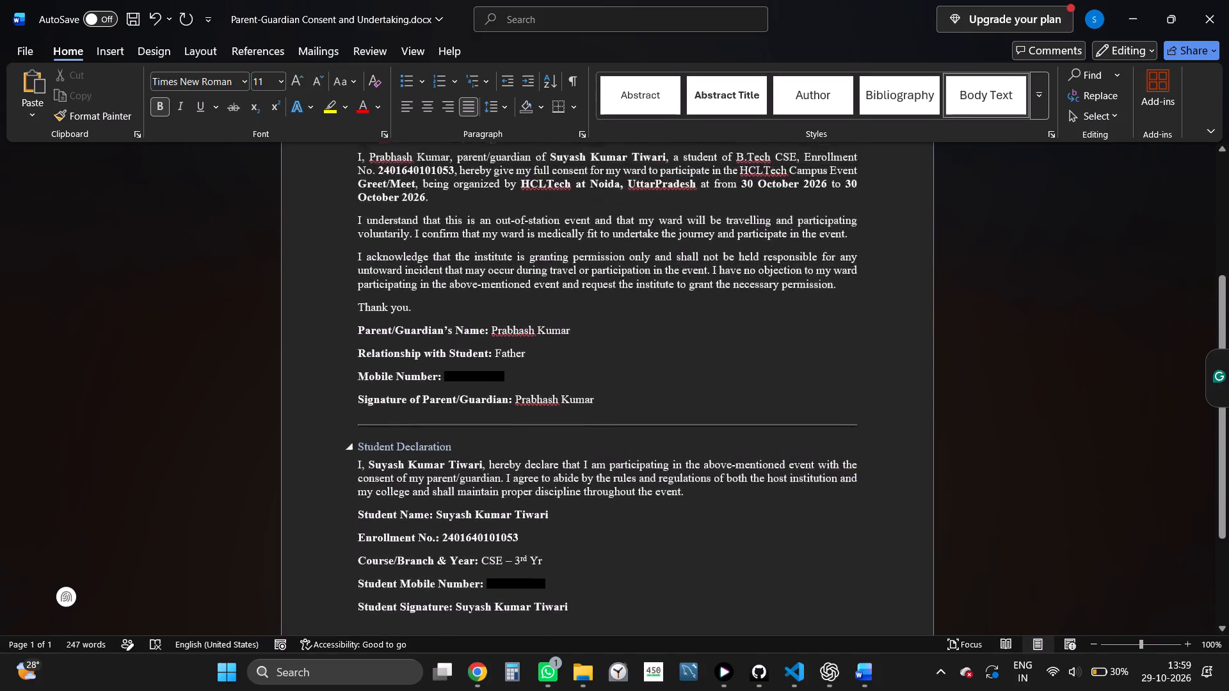
scroll(686, 456, right, 2)
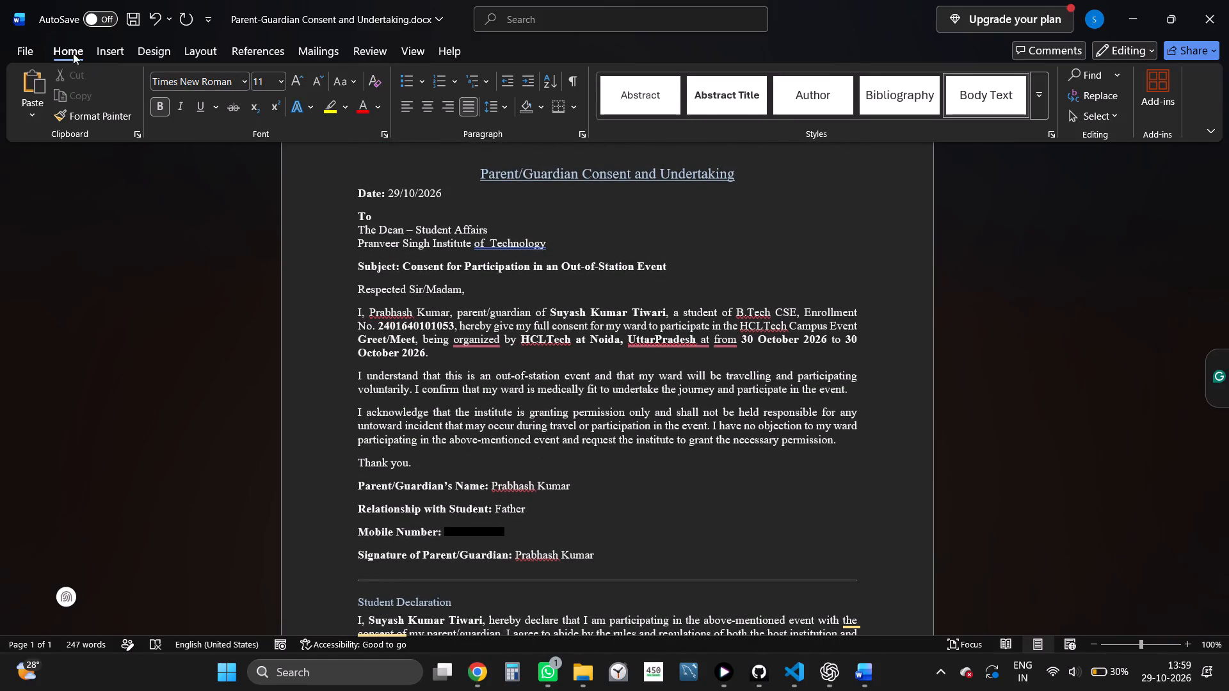
Save the completed consent form under its existing file name.
click(20, 49)
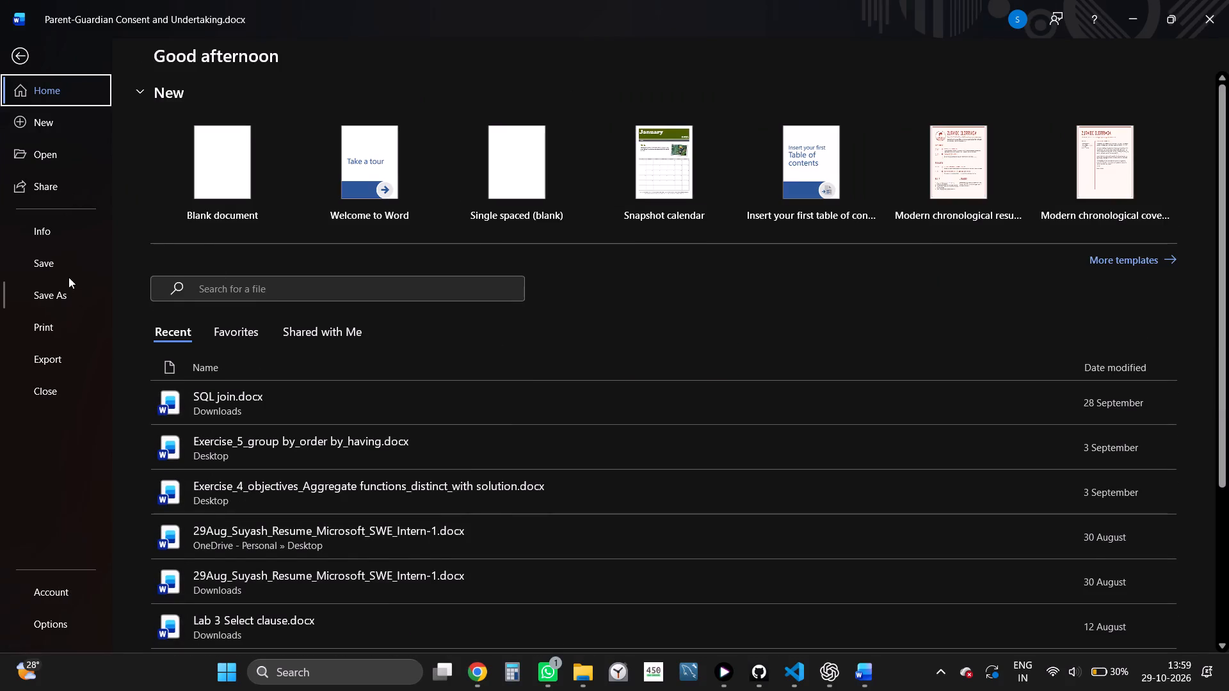
click(65, 261)
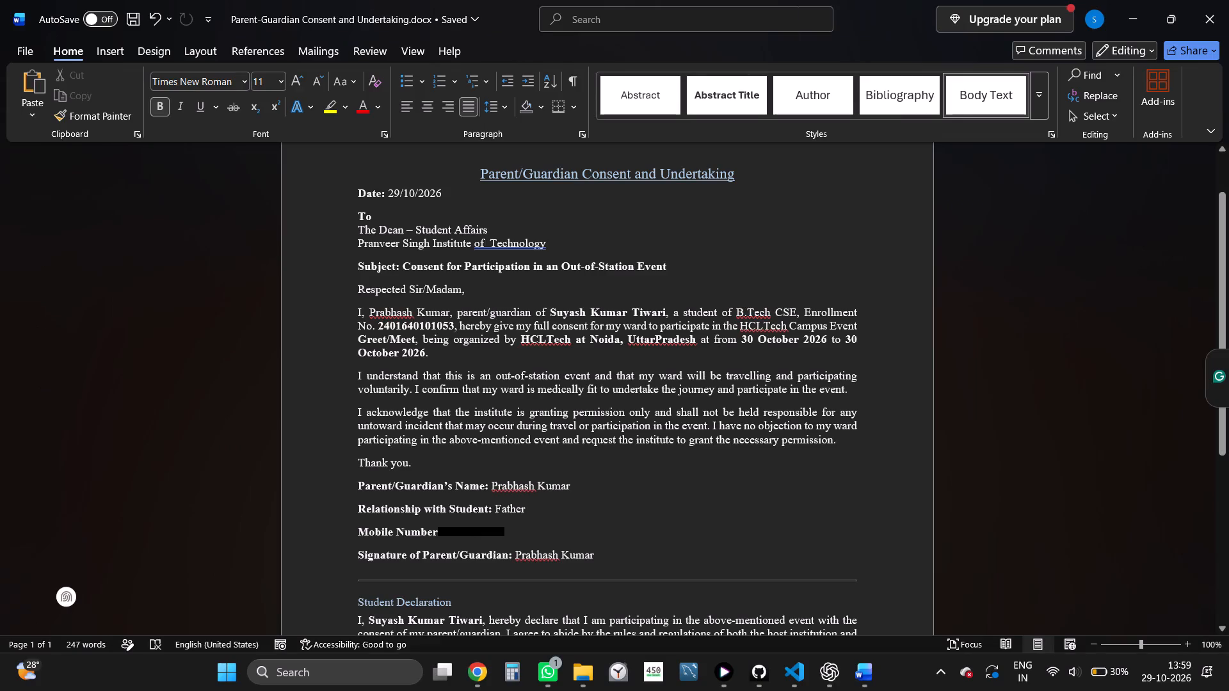
Save a copy of the form to the Desktop folder as the Word document "Parent-Guardian Consent and Undertaking.docx".
click(27, 45)
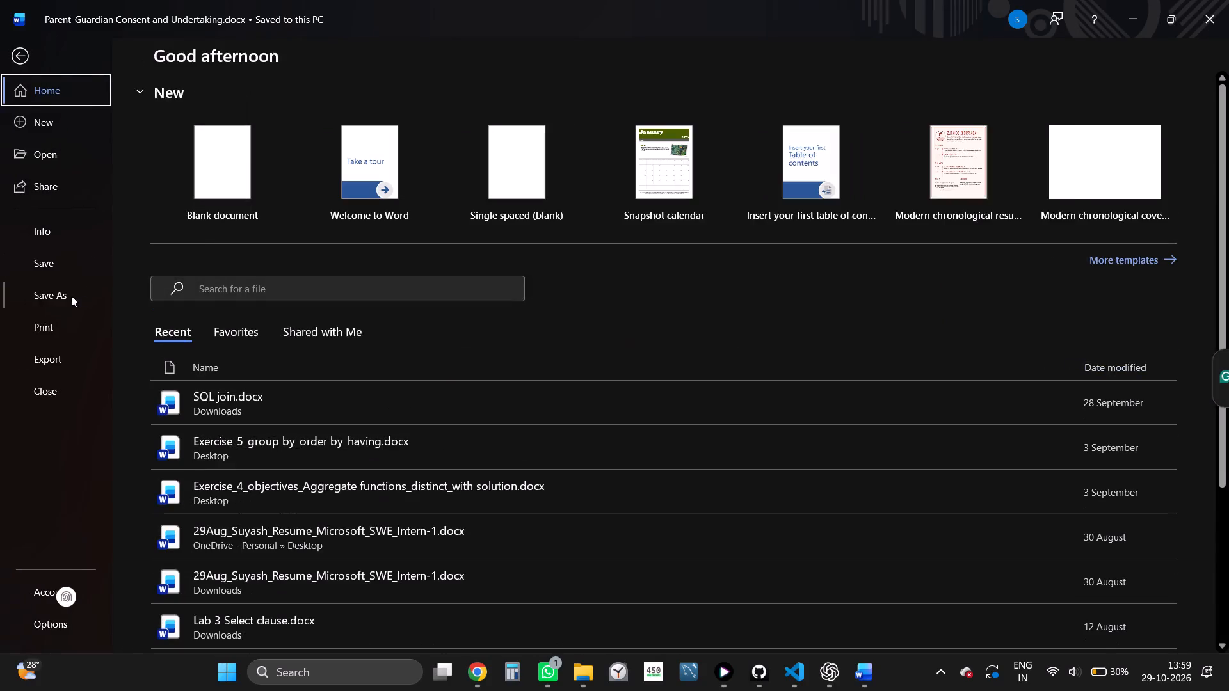
click(71, 296)
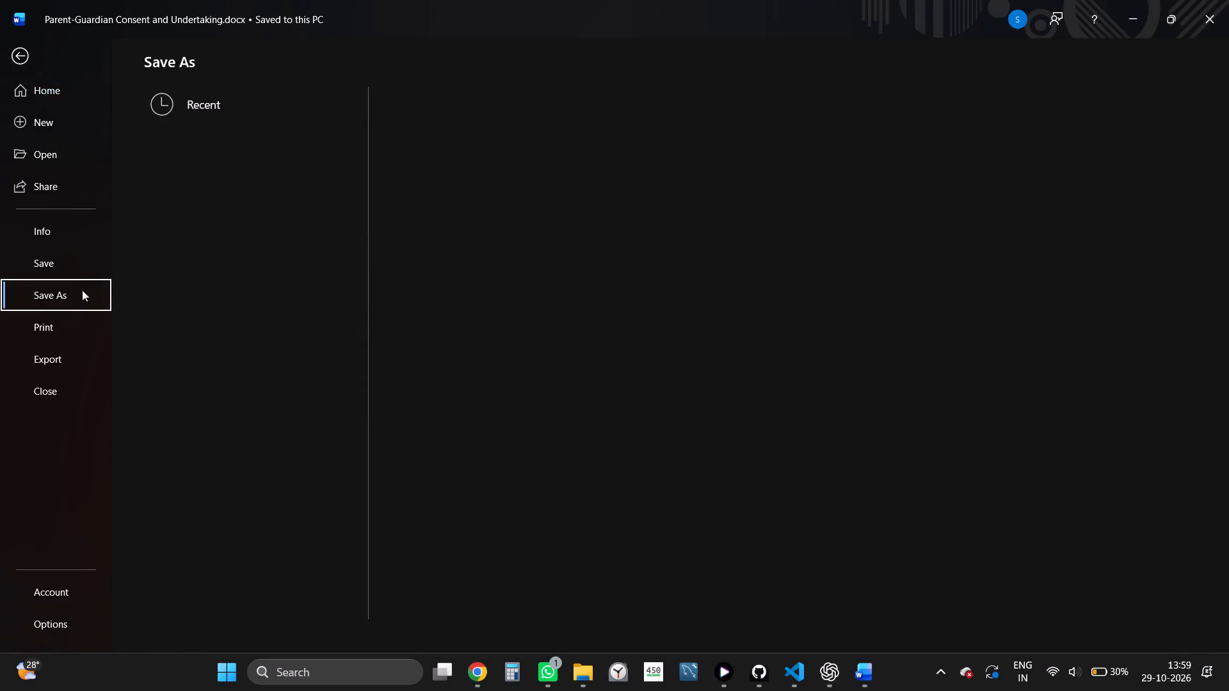
click(78, 294)
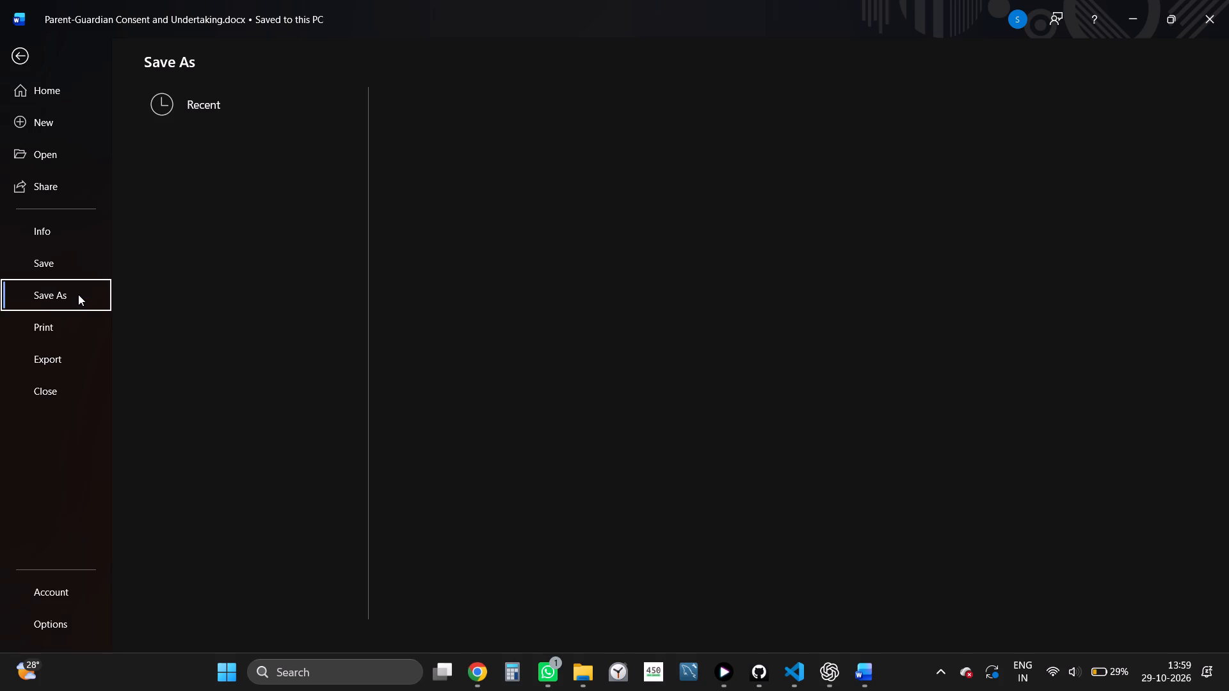
click(78, 294)
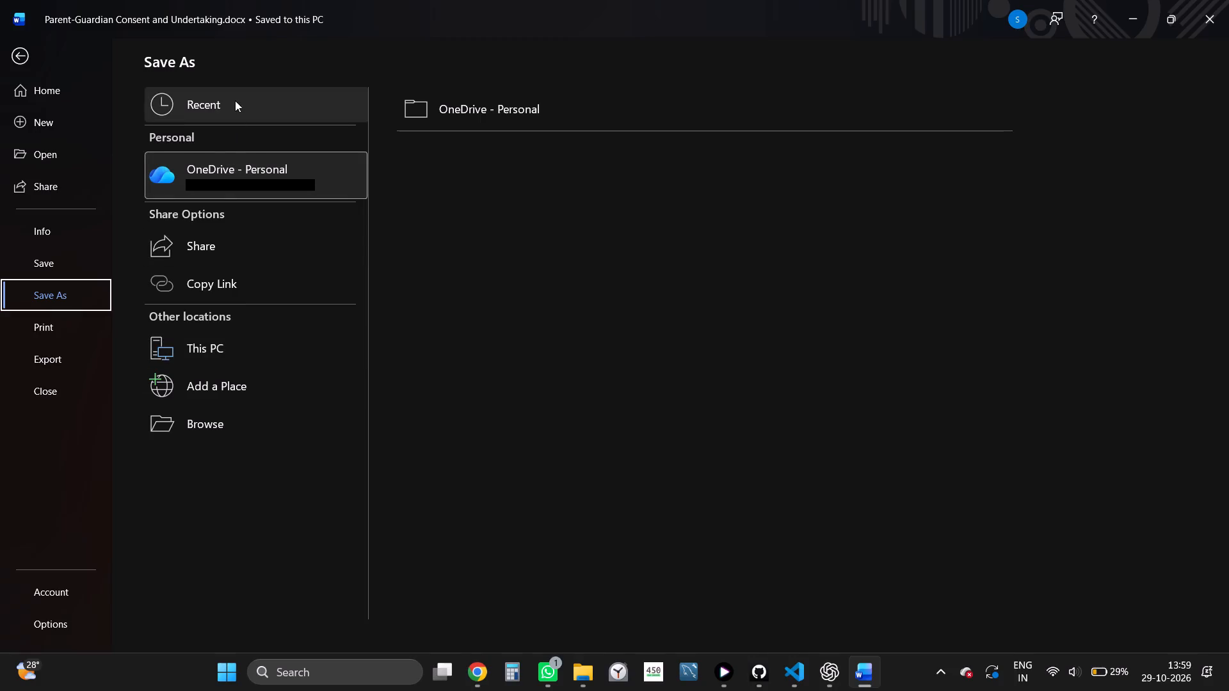
click(58, 292)
click(246, 347)
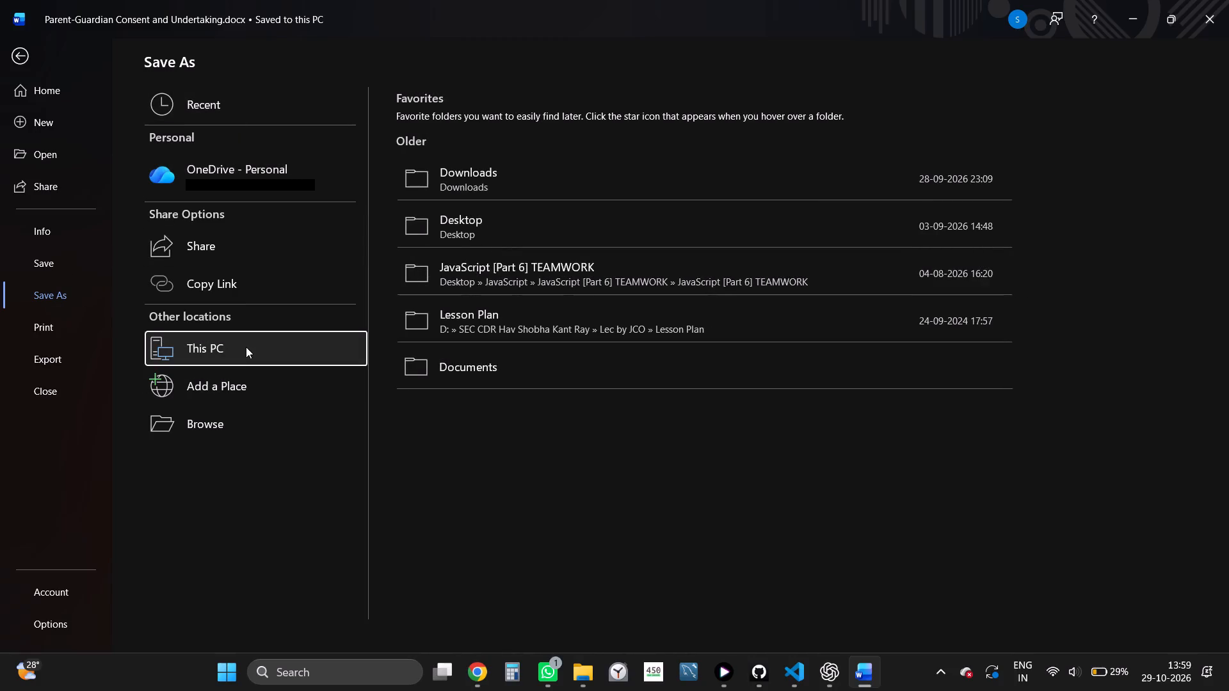
click(485, 222)
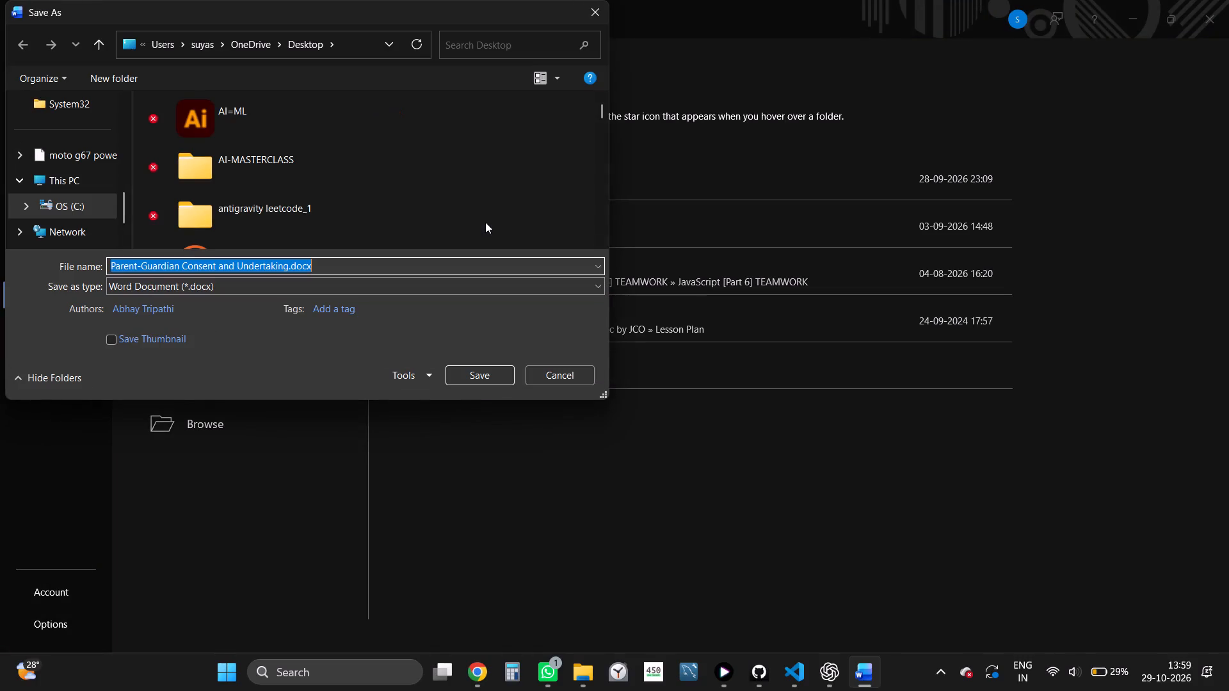
click(316, 267)
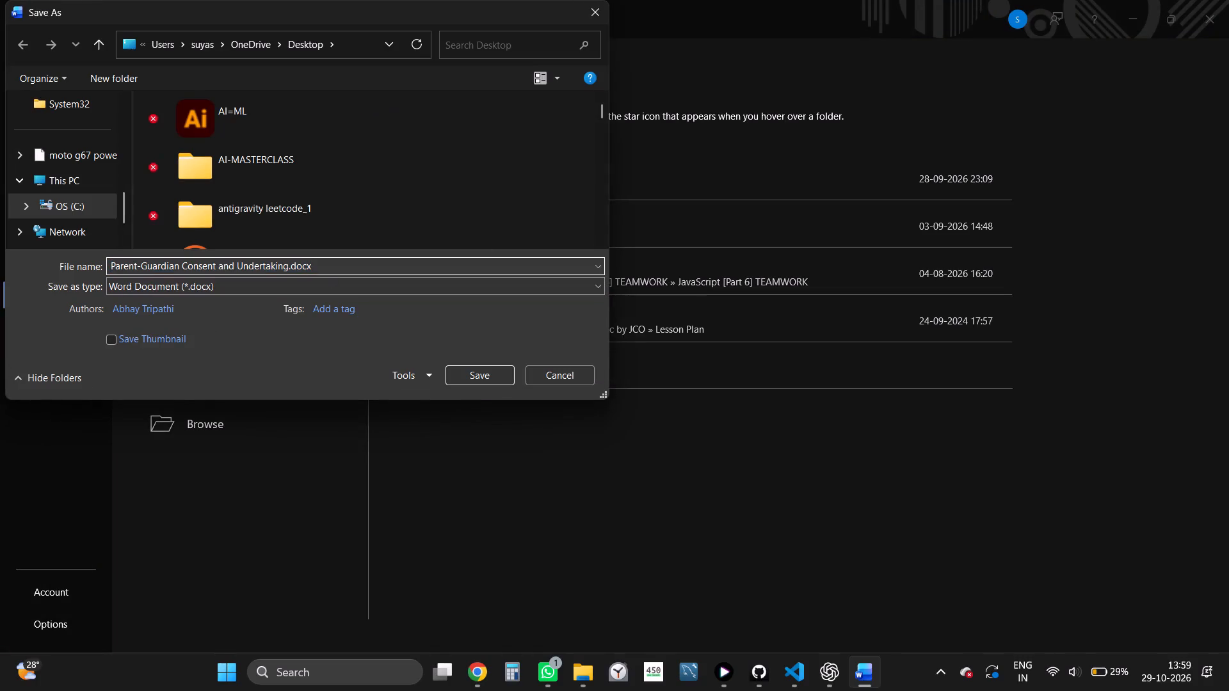
key(Left)
key(Left)
key(Left)
key(Left)
click(488, 365)
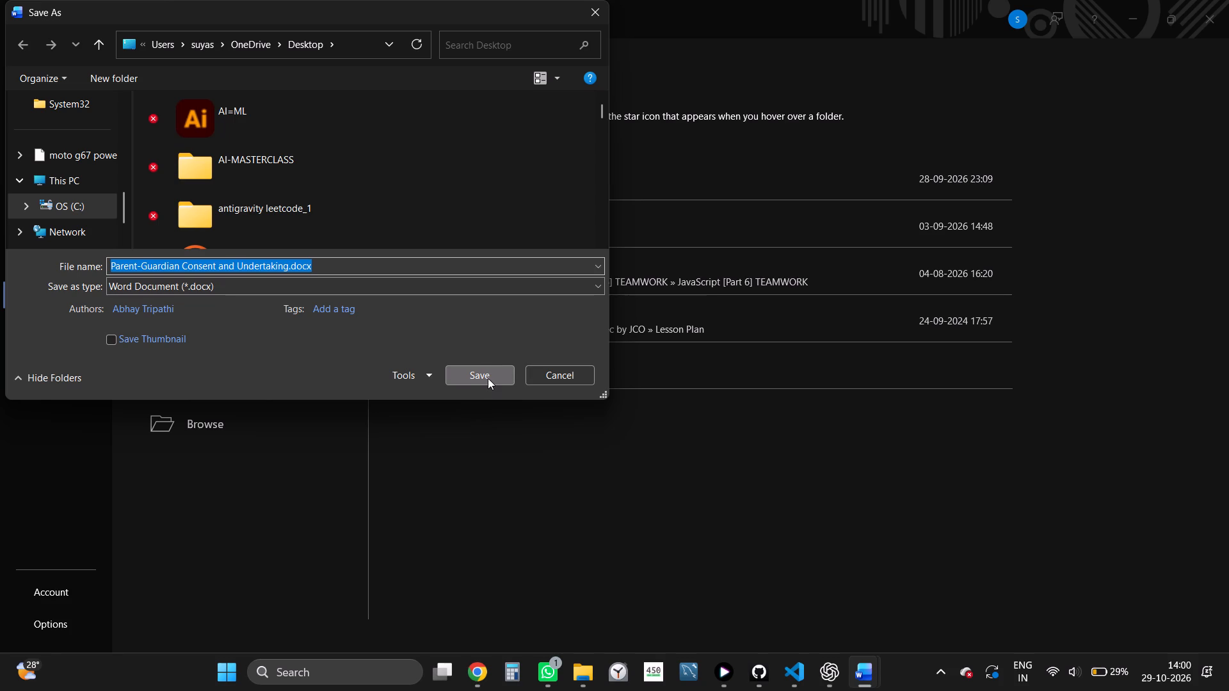
click(488, 378)
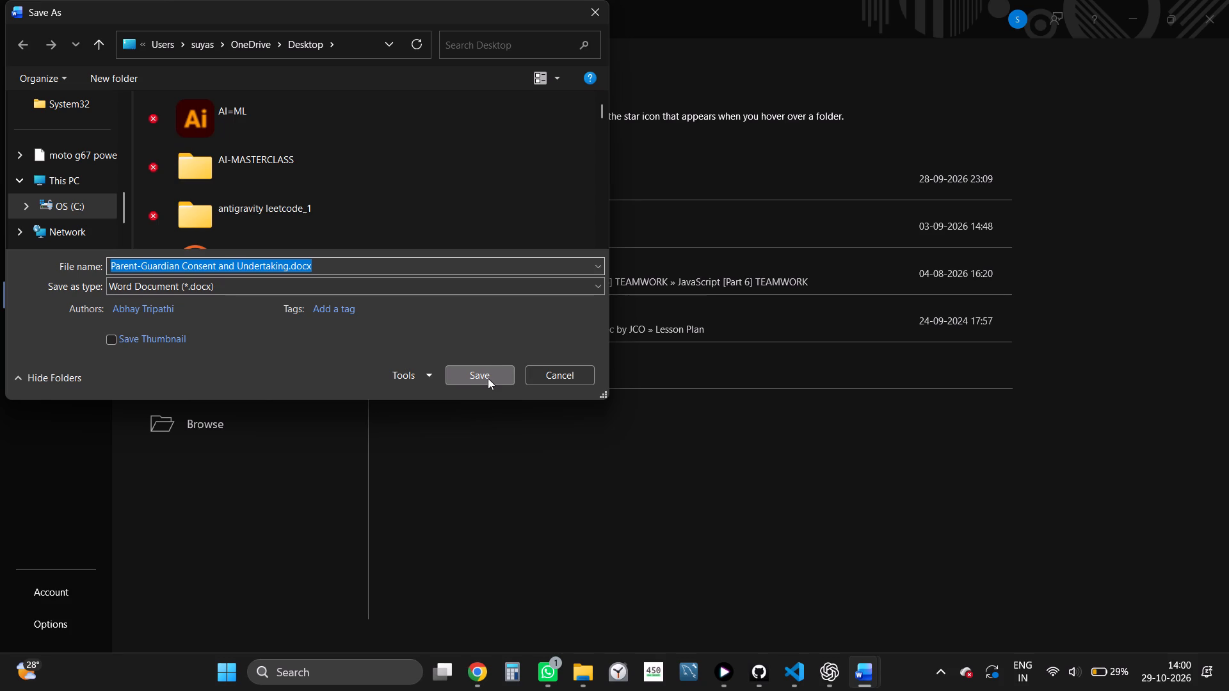
click(488, 378)
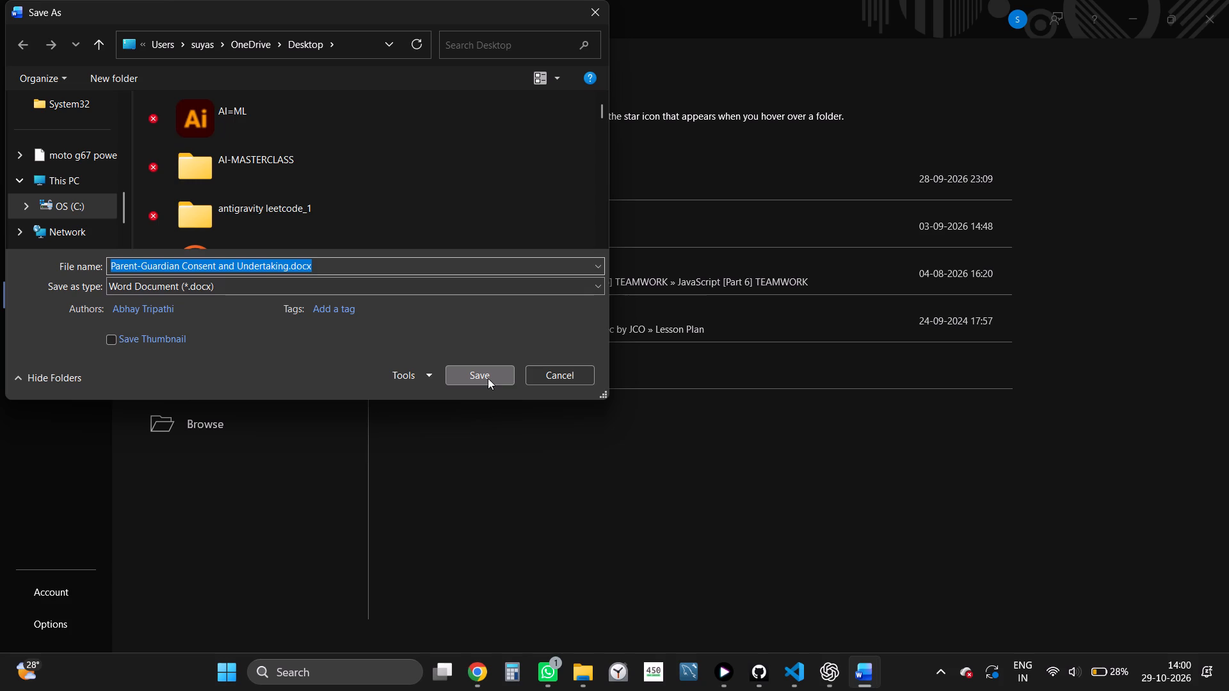
click(488, 378)
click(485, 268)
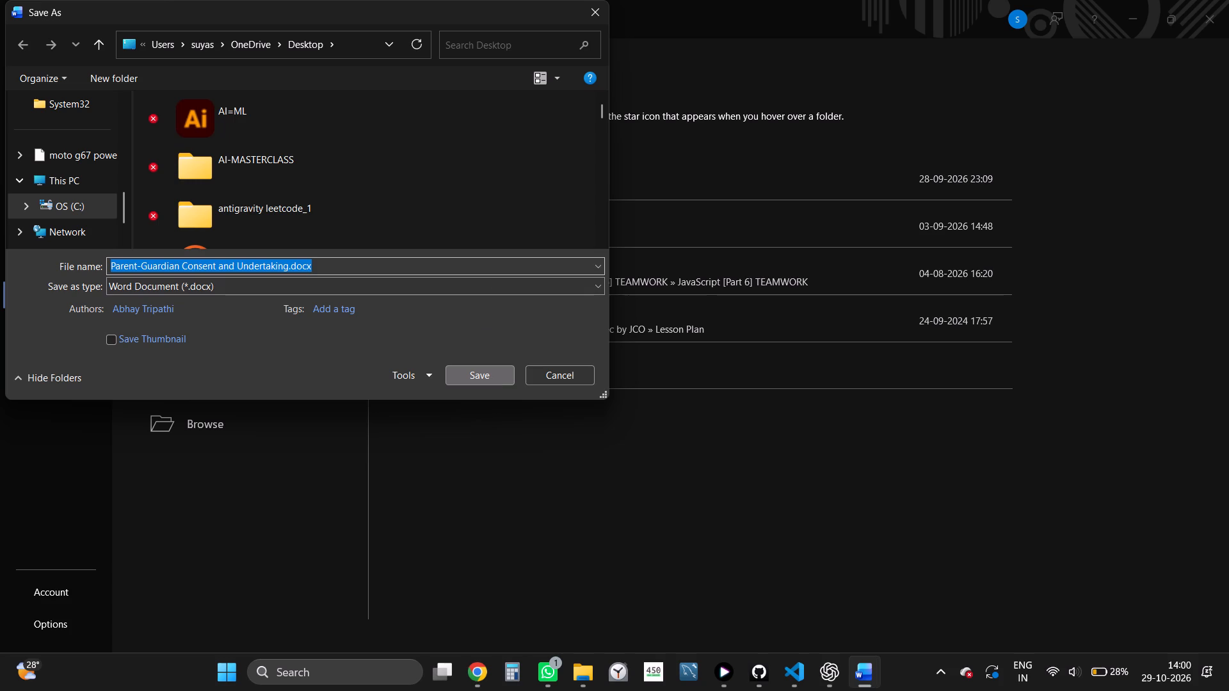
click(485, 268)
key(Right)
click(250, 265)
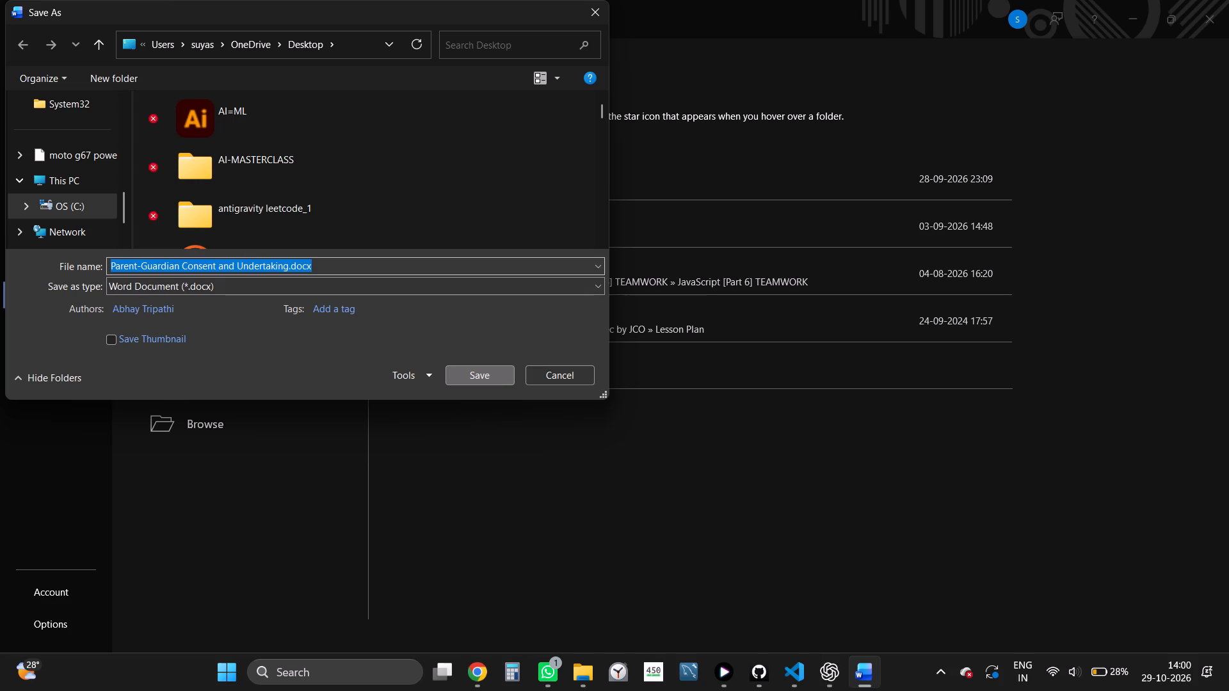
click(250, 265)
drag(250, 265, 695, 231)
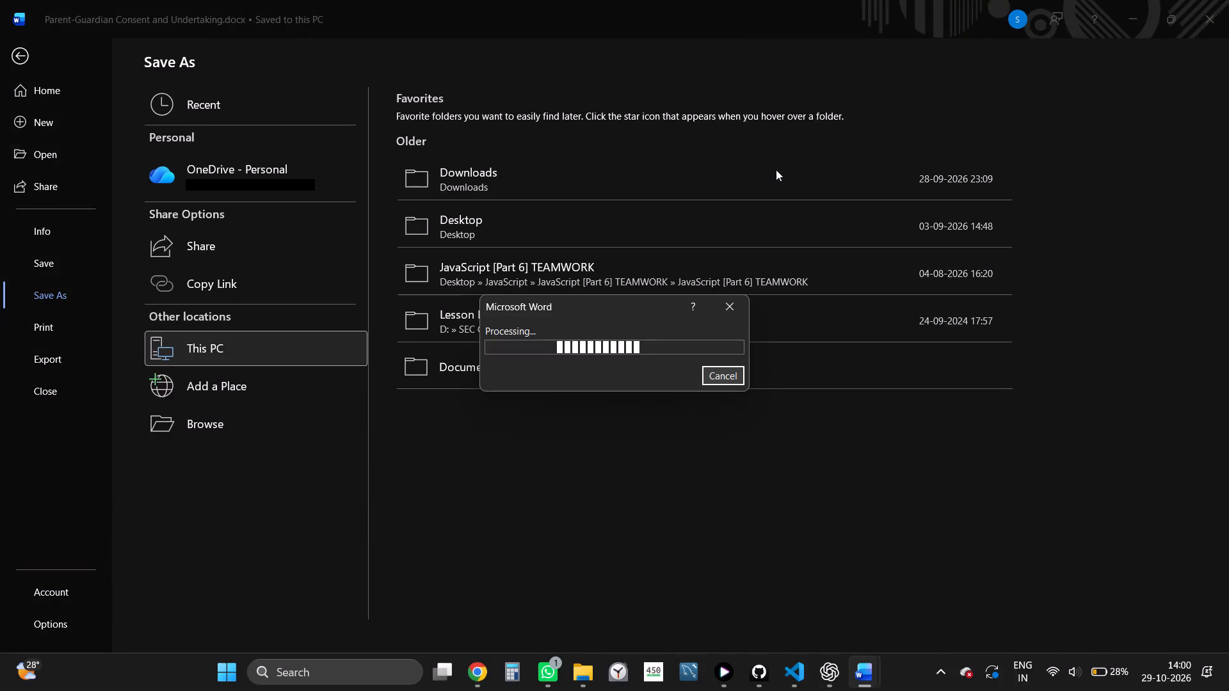
Show the Windows desktop, where the form's copy is stored.
key(super+d)
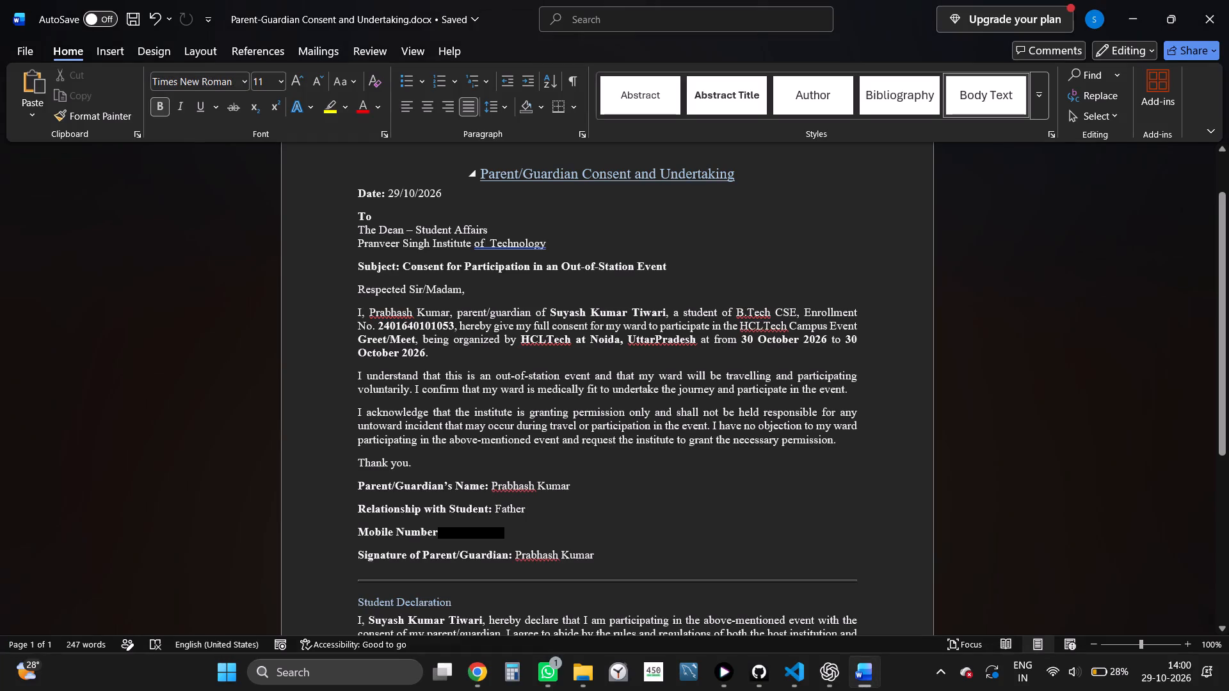
key(super+d)
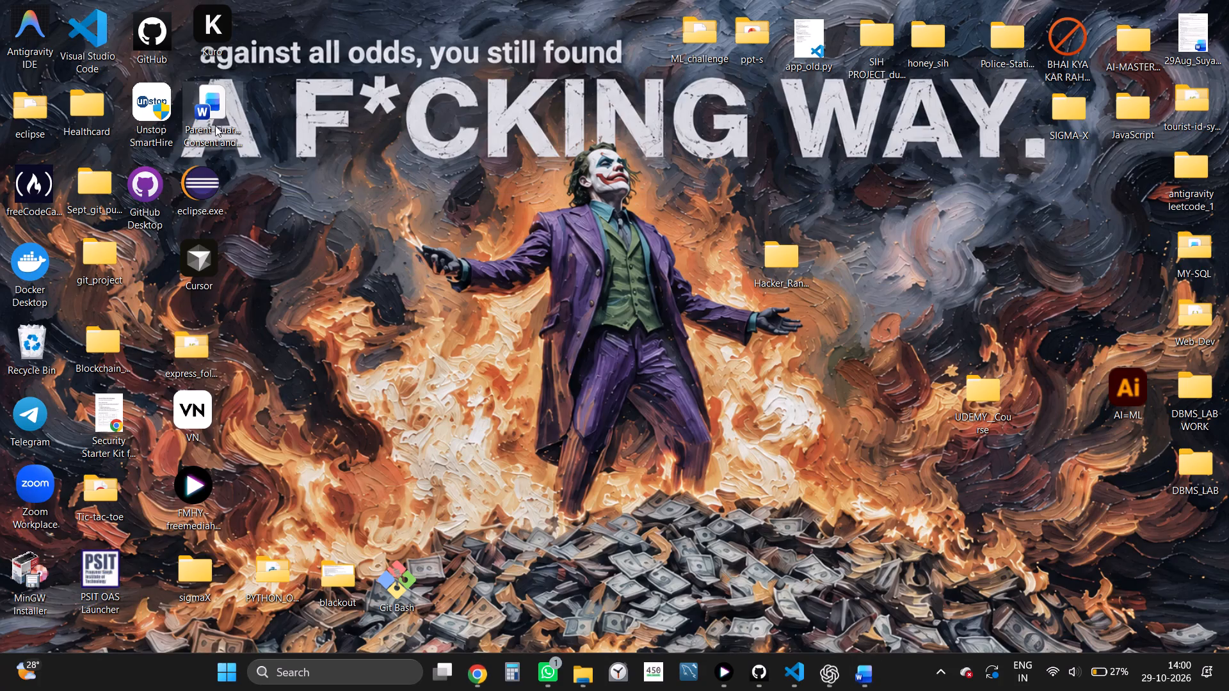
Open the consent form copy from the desktop and check its contents from the Student Declaration back to the heading.
double_click(215, 116)
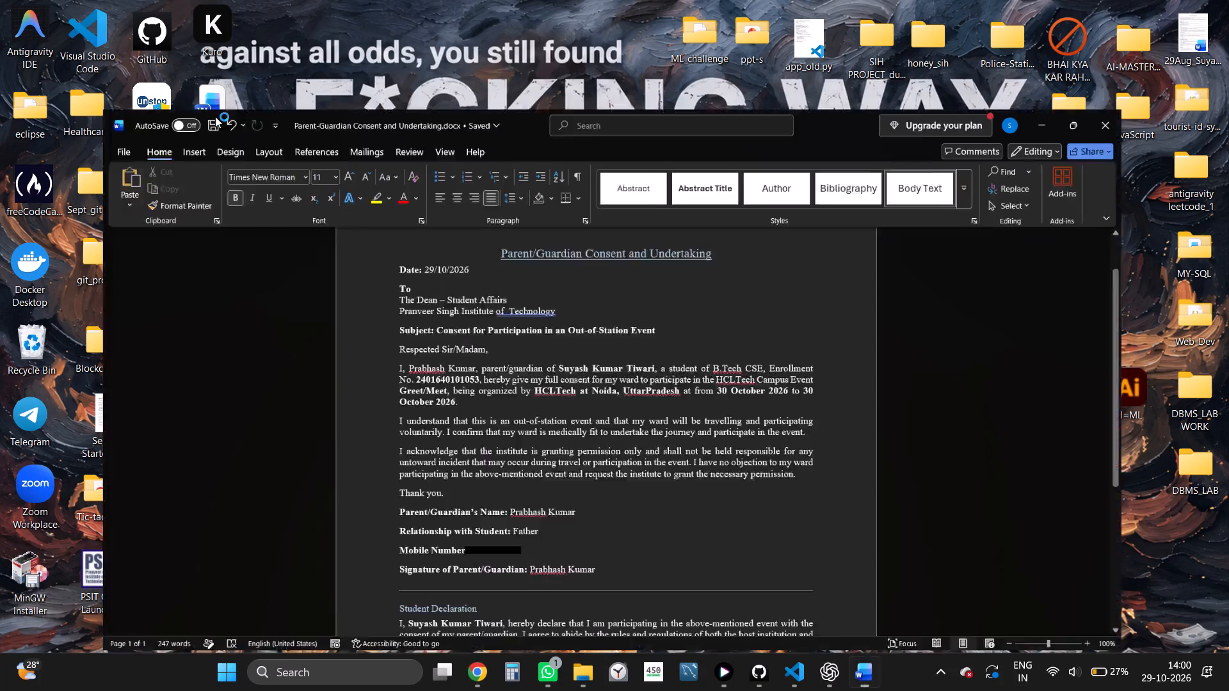
scroll(570, 408, down, 3)
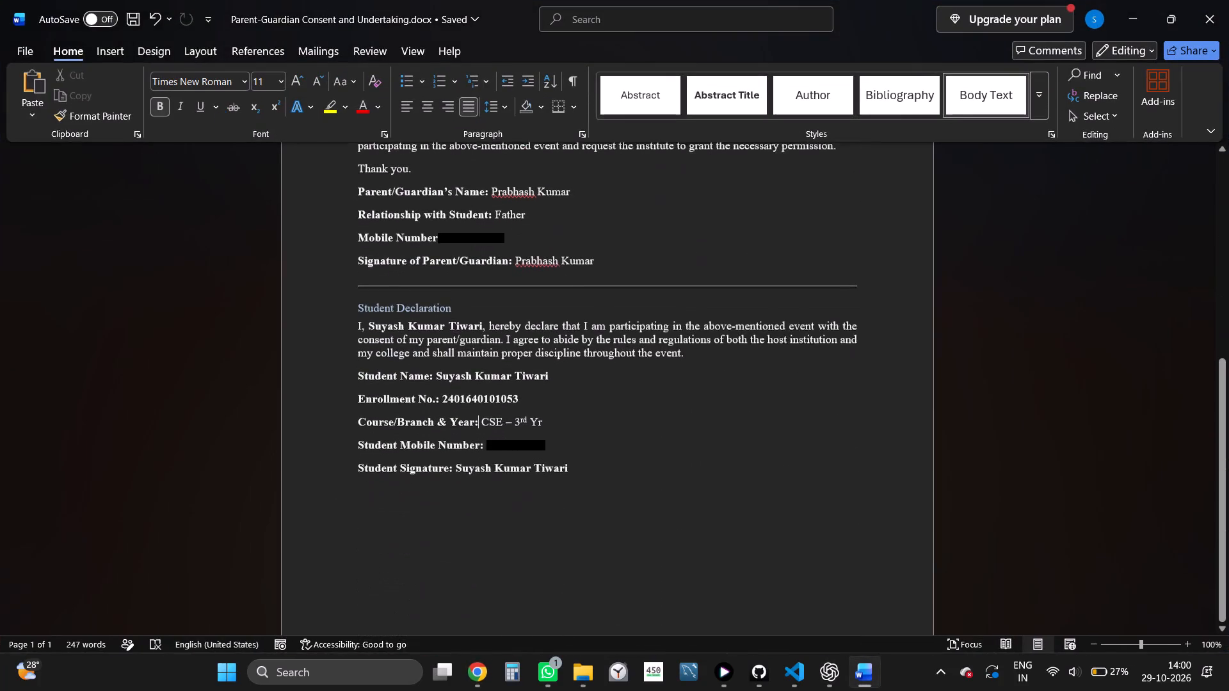
scroll(570, 408, up, 5)
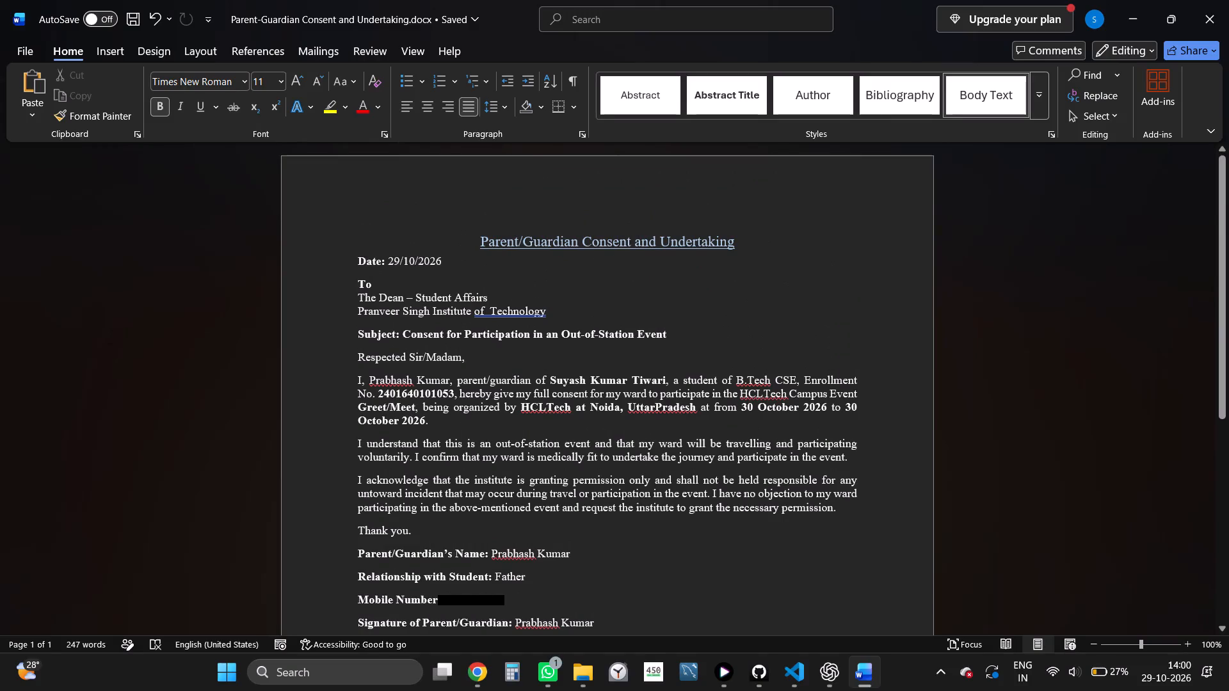
click(1130, 8)
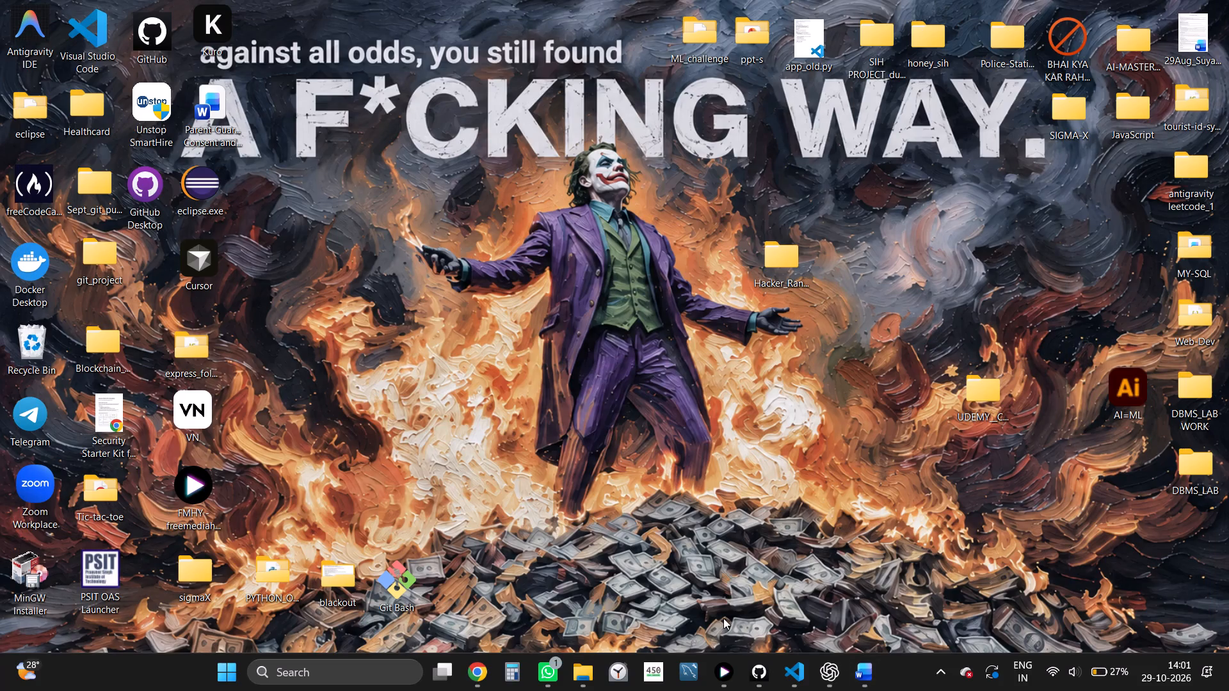
Switch to WhatsApp.
click(558, 673)
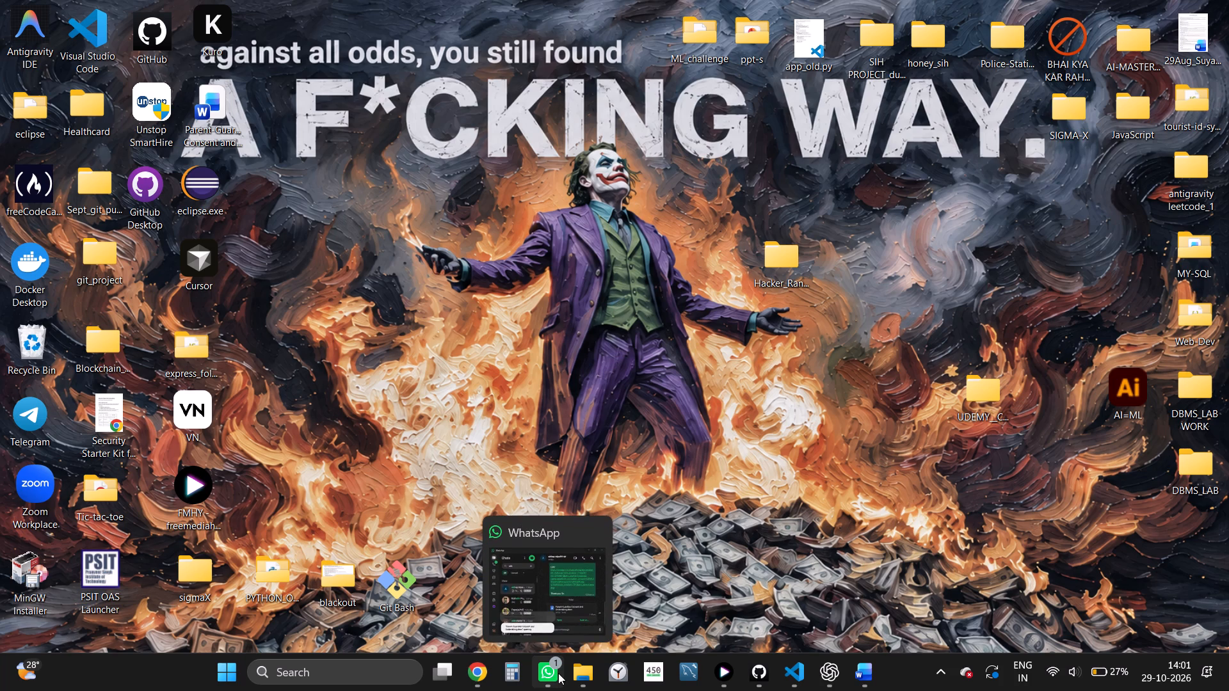
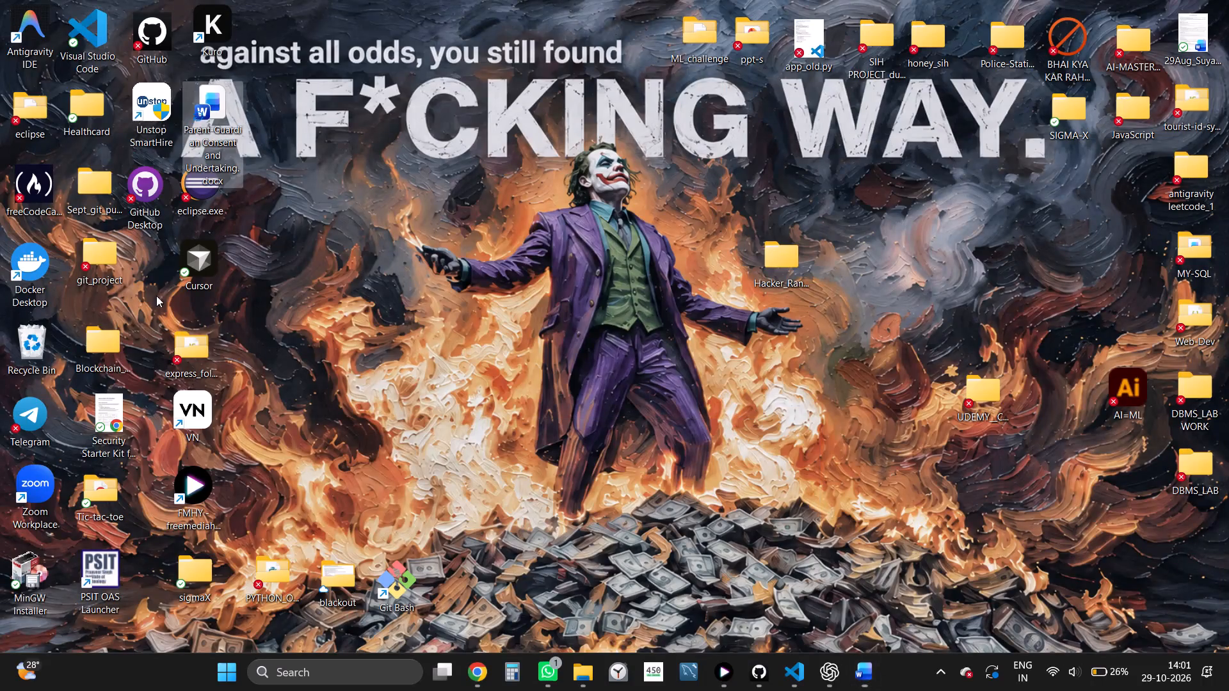
Move the "Parent-Guardian Consent and Undertaking.docx" file away from the crowded icons toward the open area of the desktop.
click(217, 115)
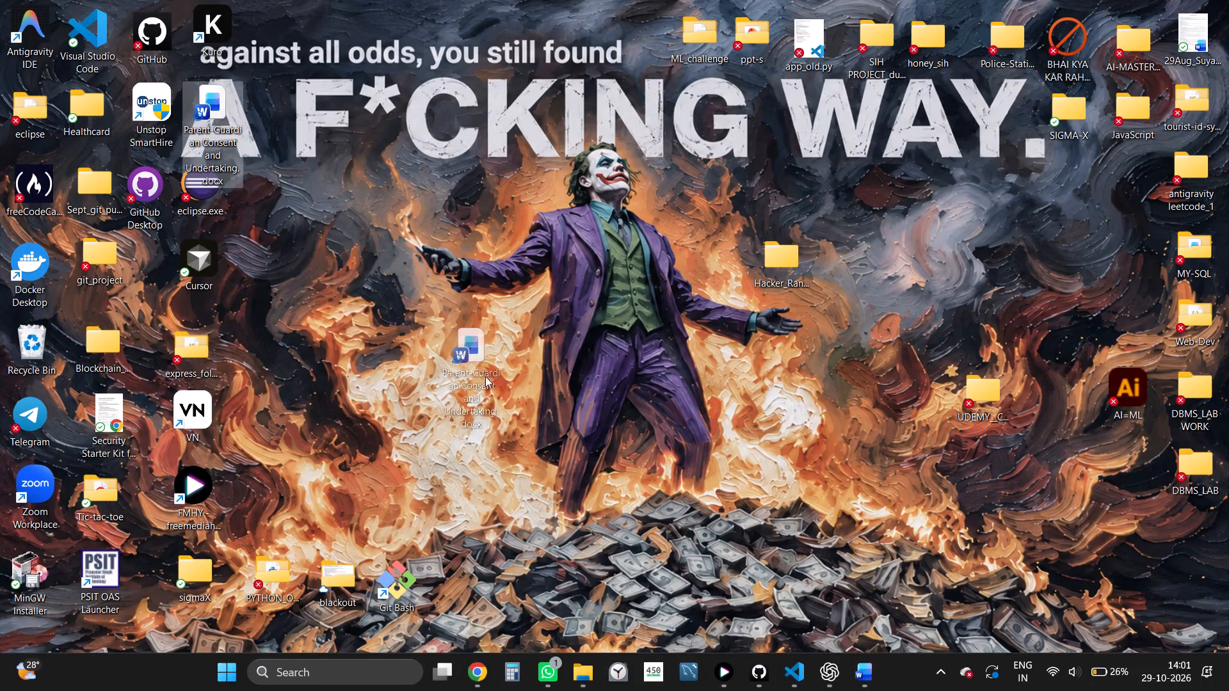